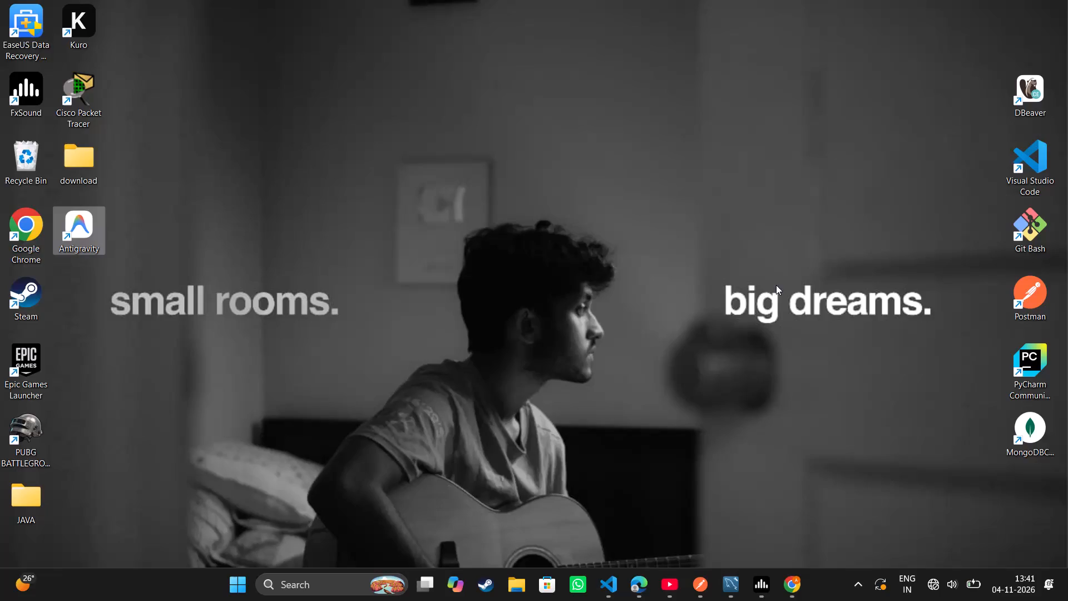
Connect the computer to the moto edge 60 pro_3701 Wi-Fi network.
left_click(961, 593)
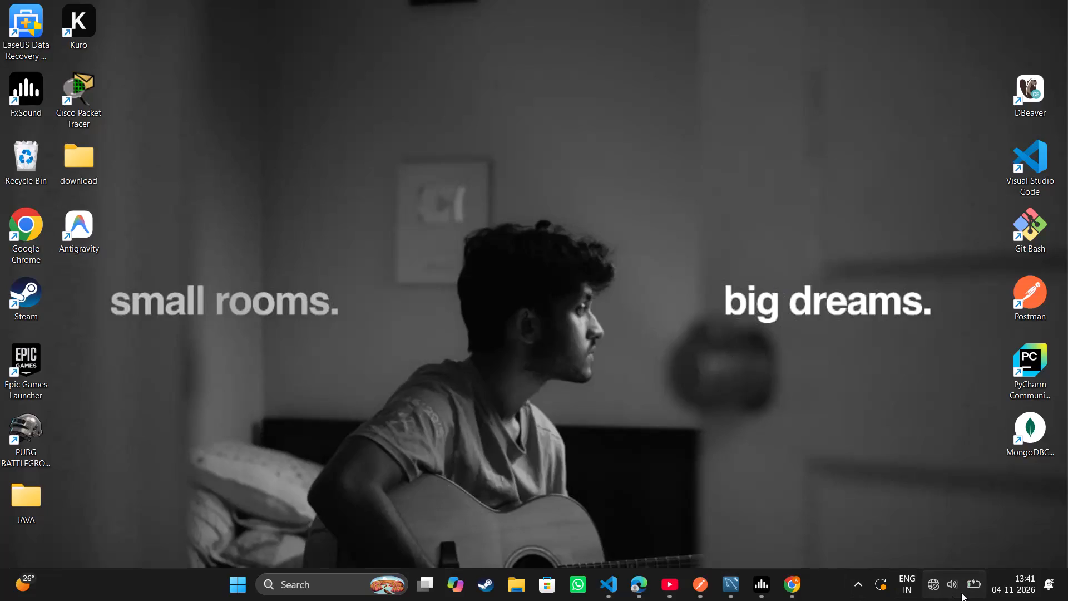
left_click(961, 593)
left_click(943, 599)
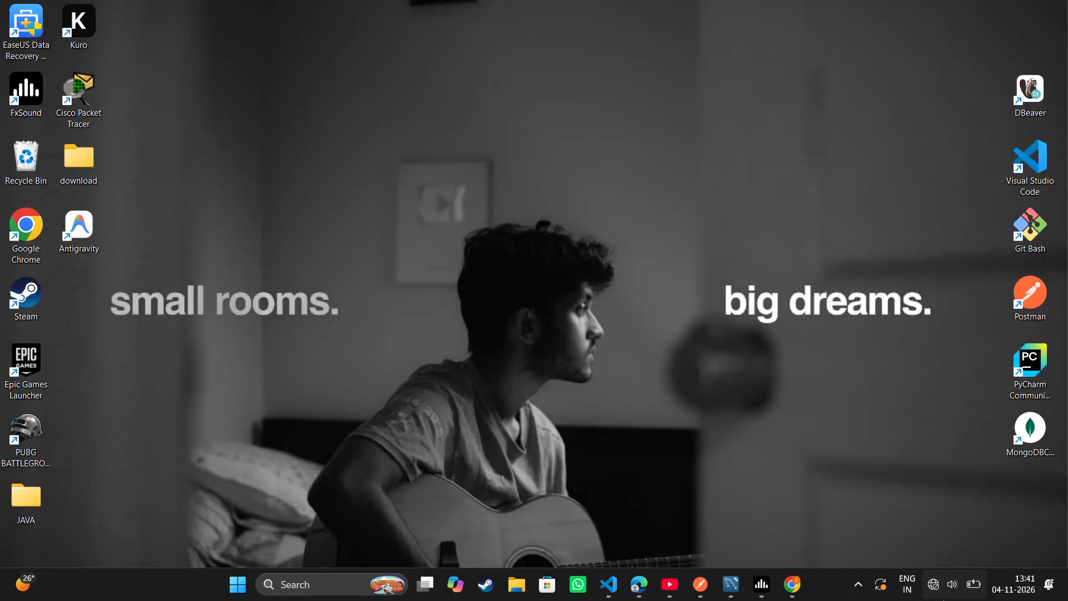
left_click(943, 600)
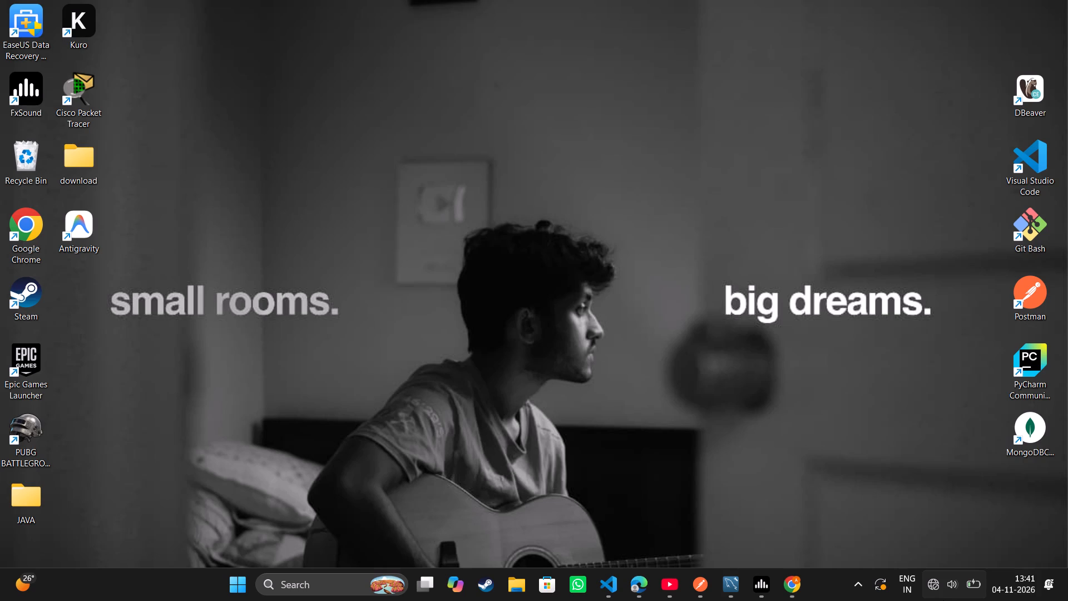
left_click(943, 600)
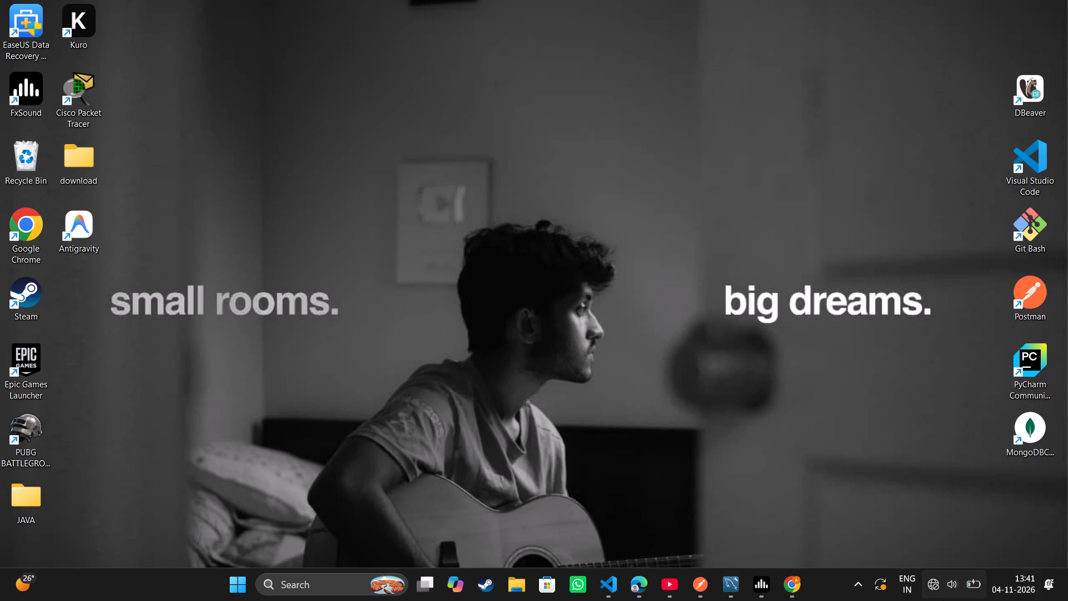
left_click(938, 600)
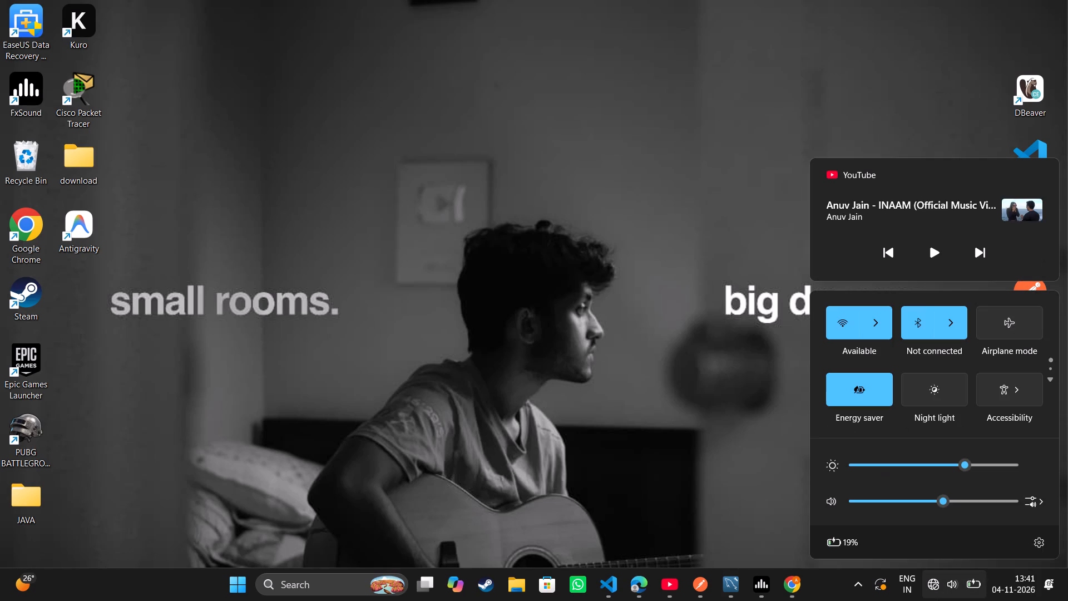
left_click(888, 334)
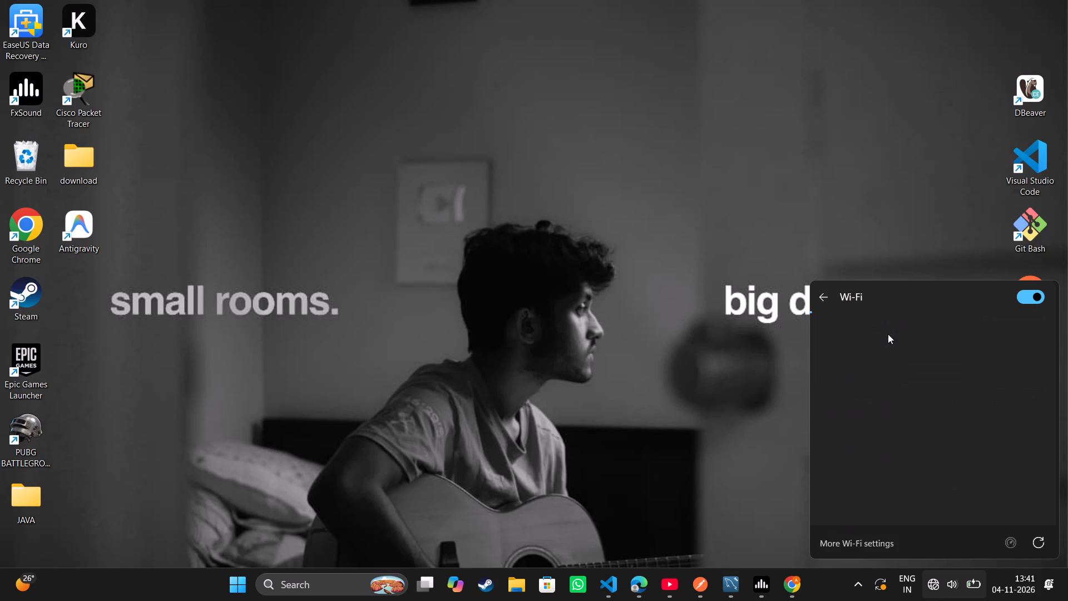
left_click(875, 333)
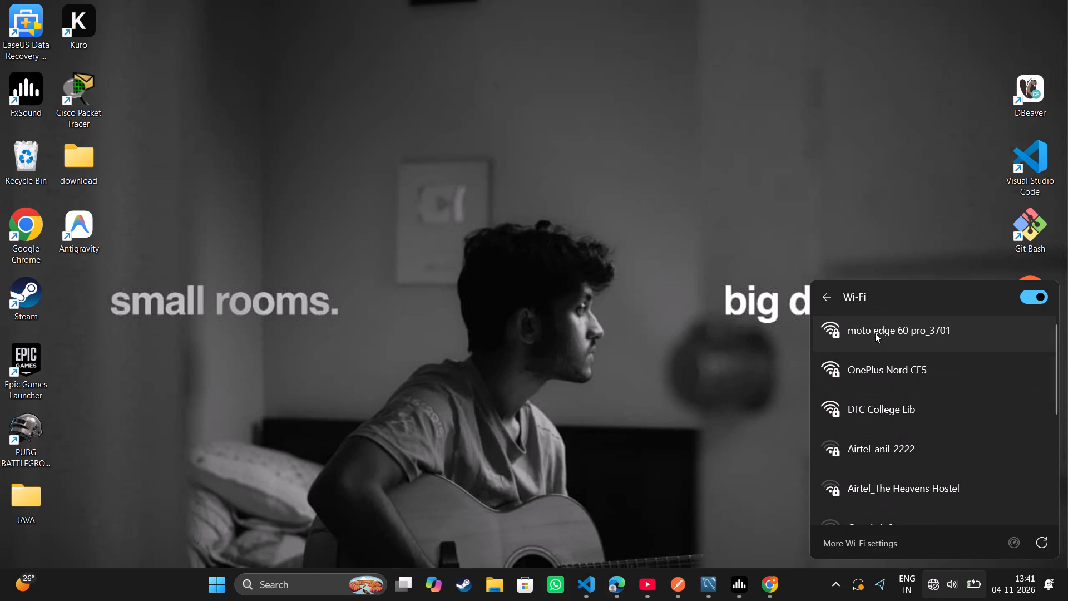
left_click(954, 398)
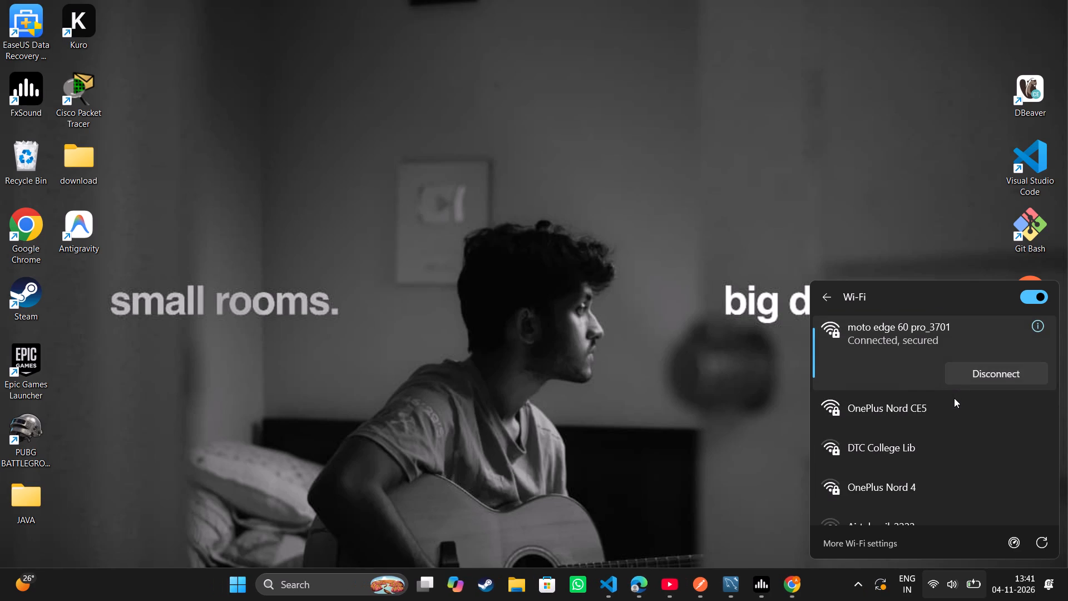
left_click(876, 167)
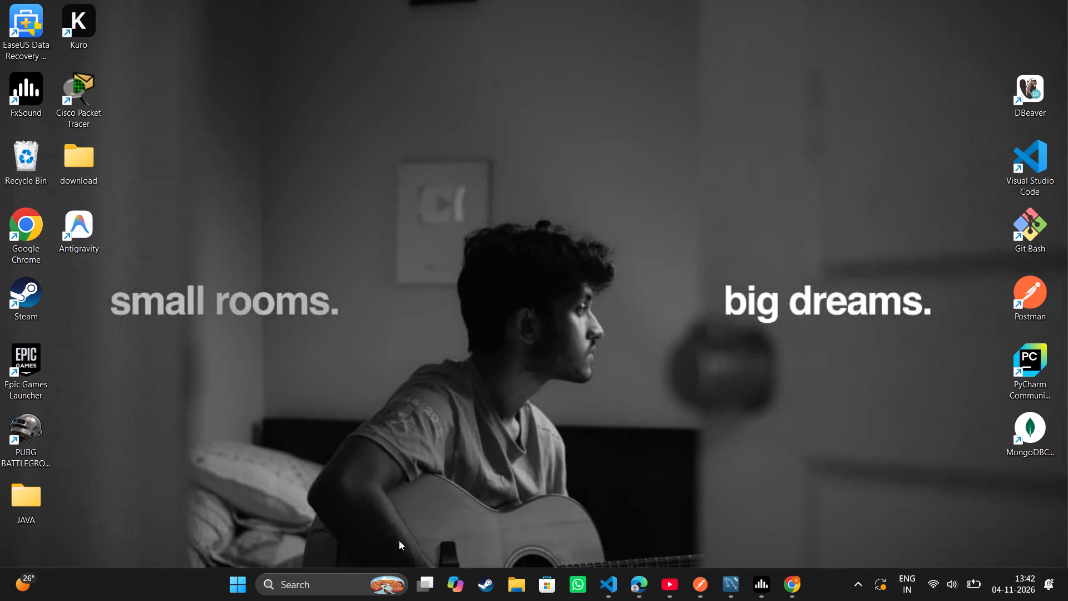
Switch to Google Chrome and open the address bar of the Google page for entry.
left_click(794, 589)
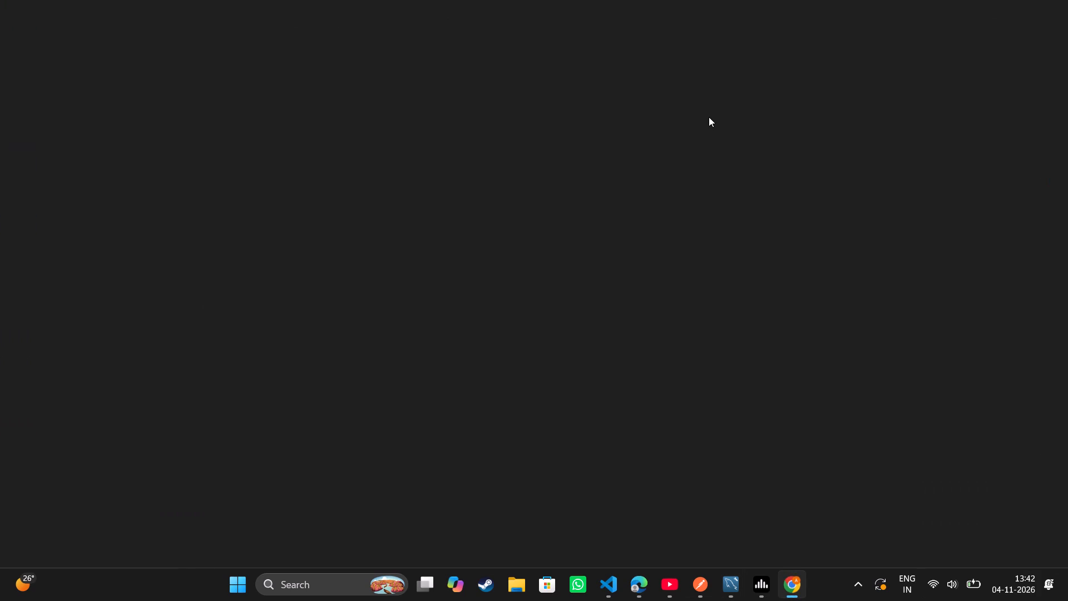
left_click(443, 7)
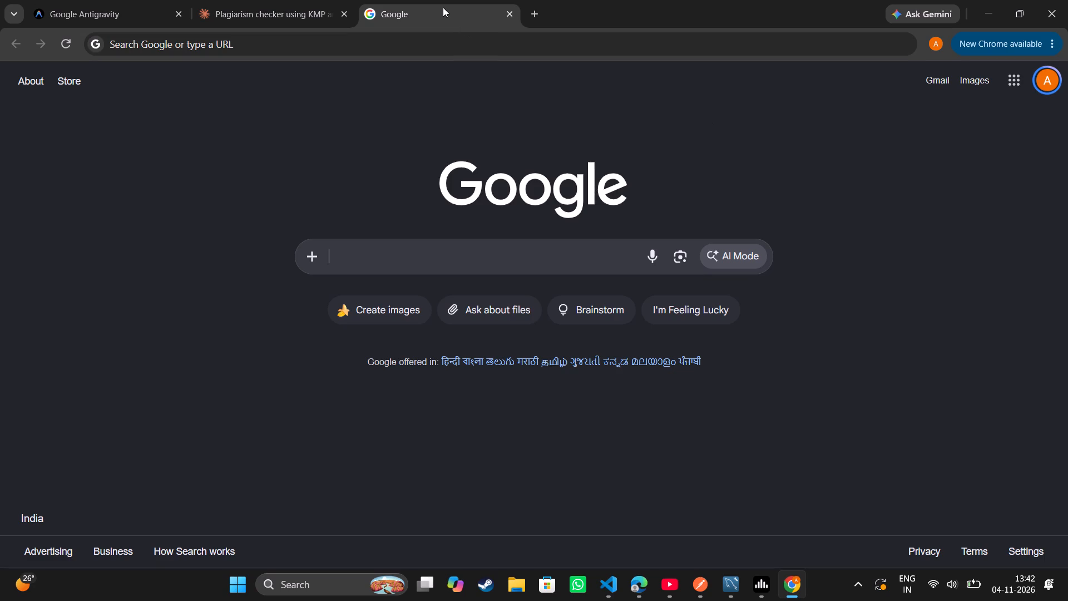
left_click(428, 255)
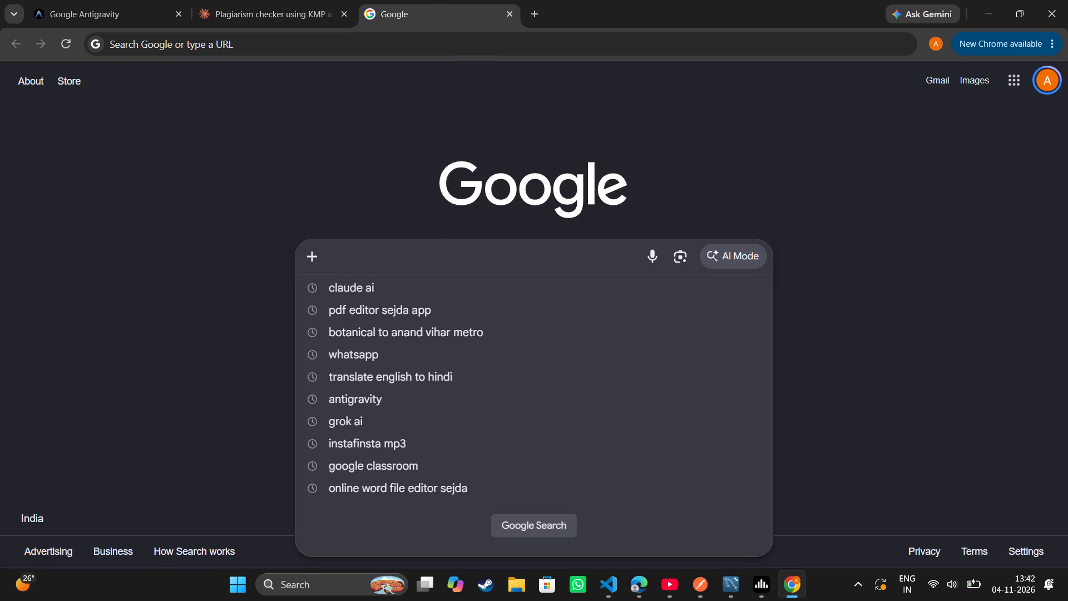
left_click(334, 45)
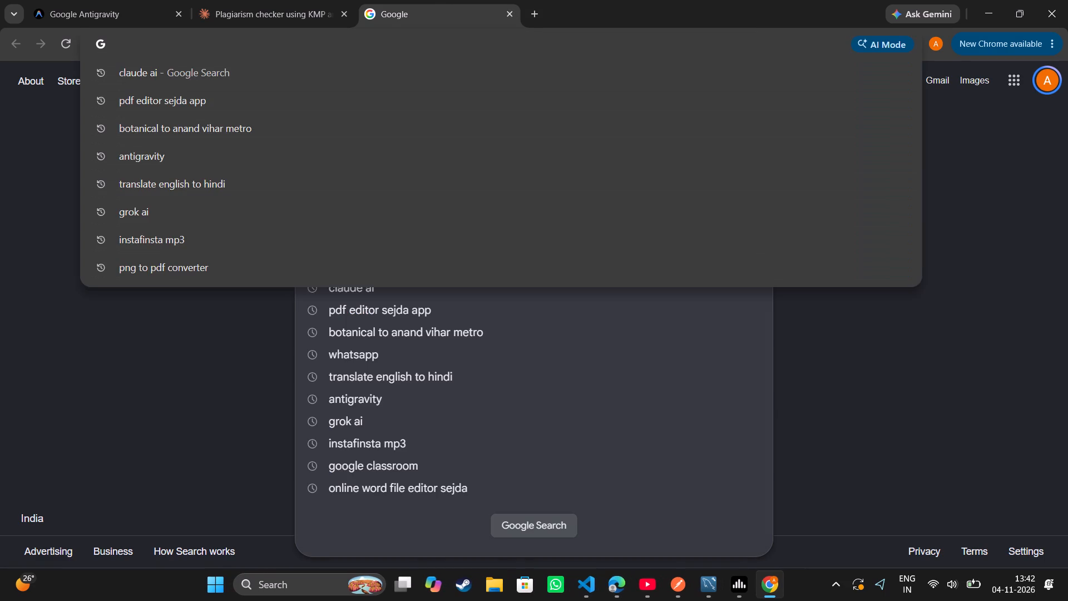
Search the web for "pdf editor sejda".
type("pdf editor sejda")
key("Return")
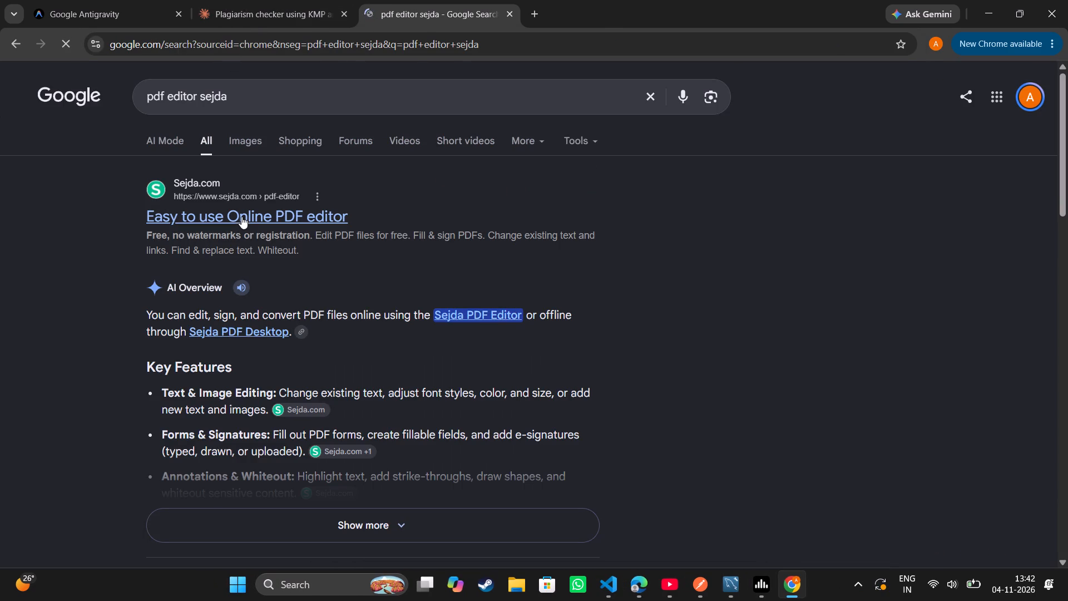
Open Sejda's "Easy to use Online PDF editor" page from the search results.
left_click(241, 218)
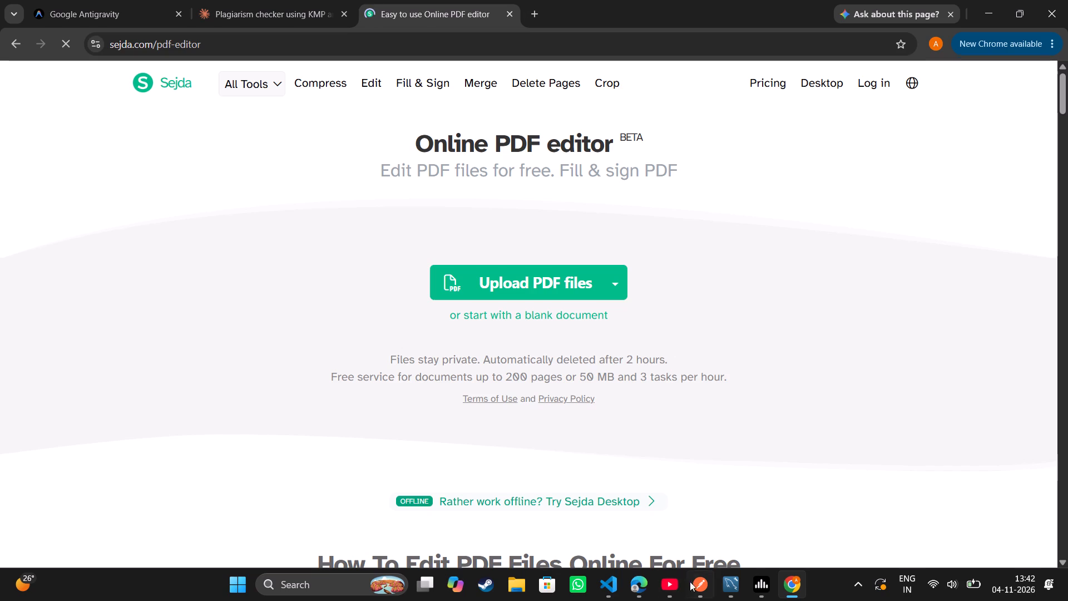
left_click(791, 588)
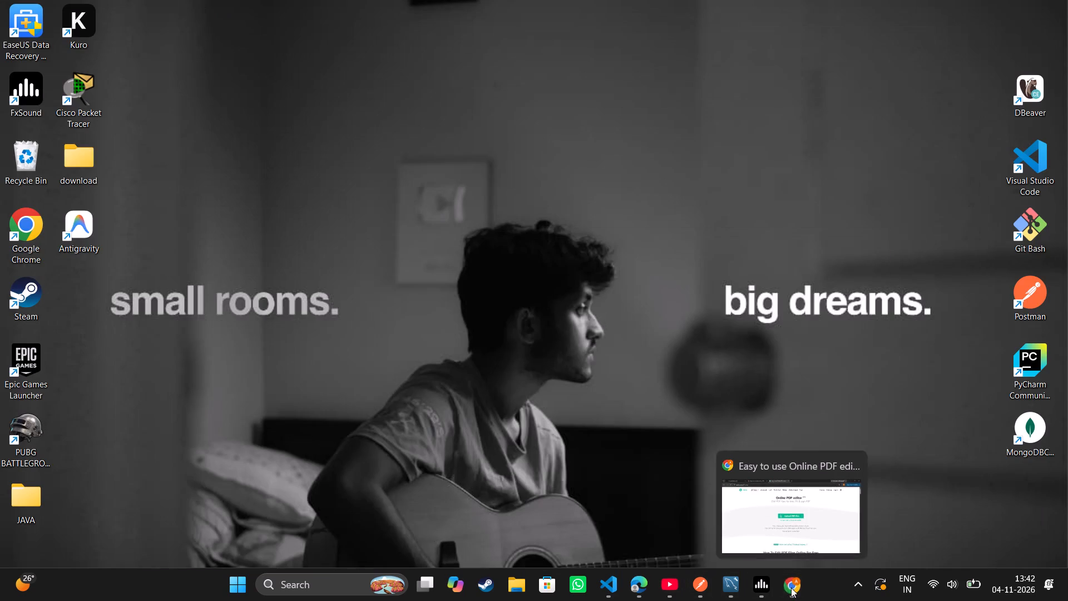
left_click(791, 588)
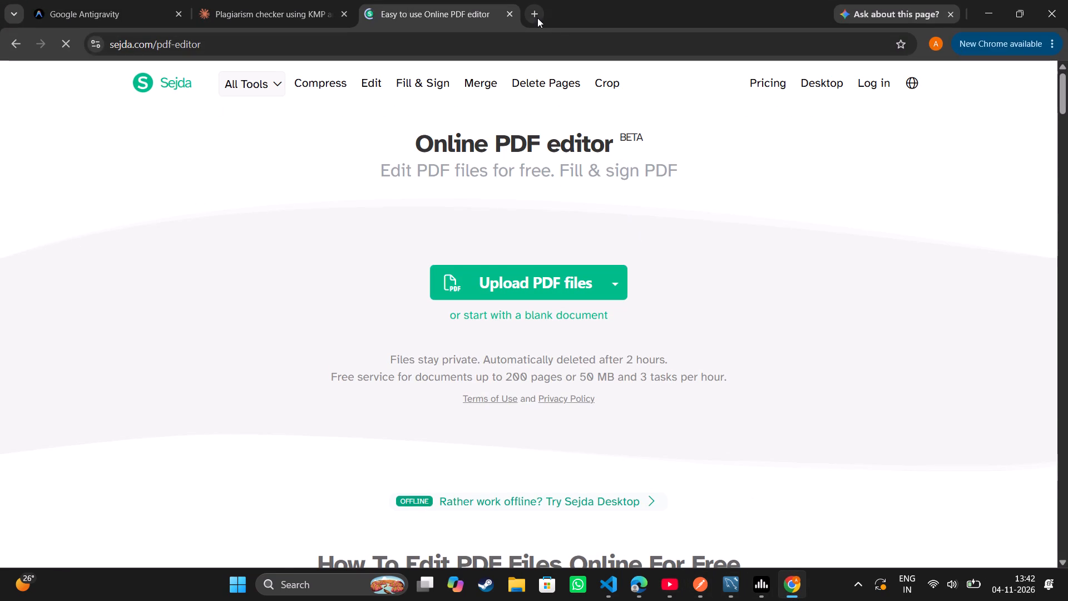
Search Google for "whatsapp" in a new browser tab, using the suggested query for "what".
left_click(536, 16)
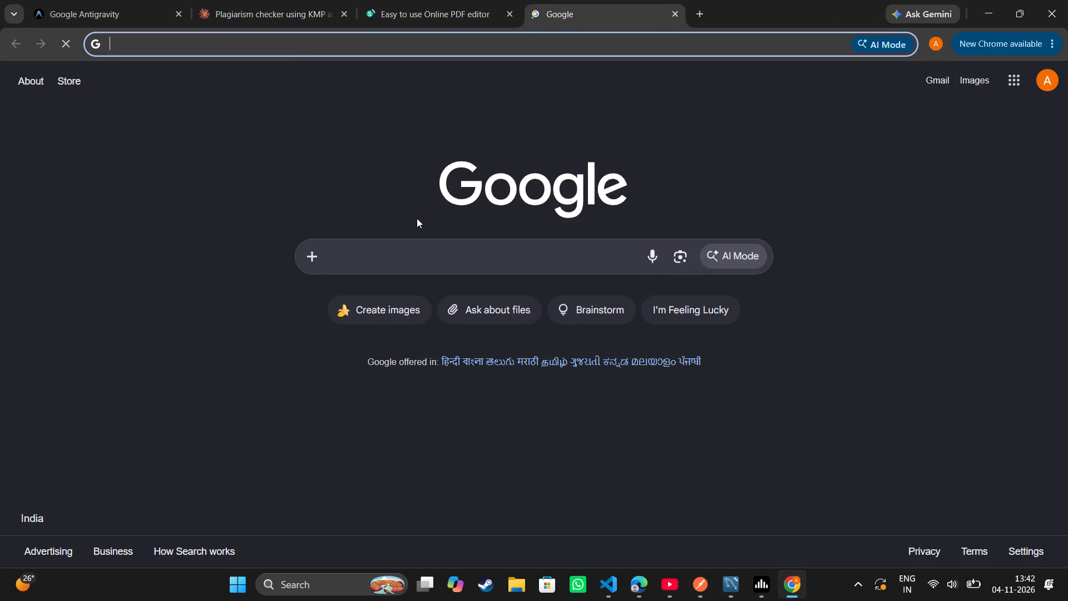
left_click(393, 257)
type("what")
left_click(388, 286)
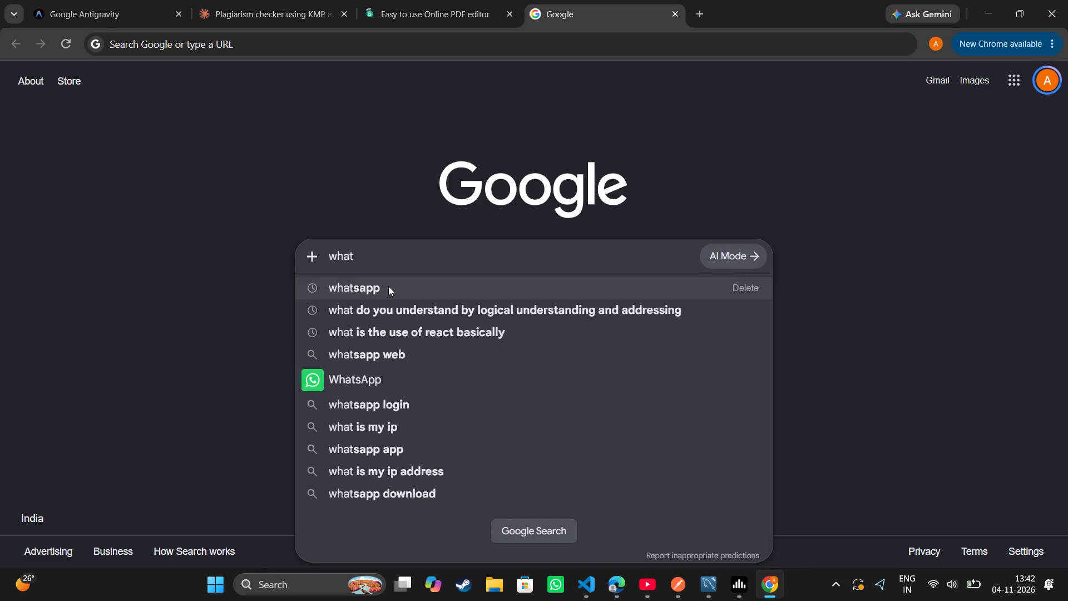
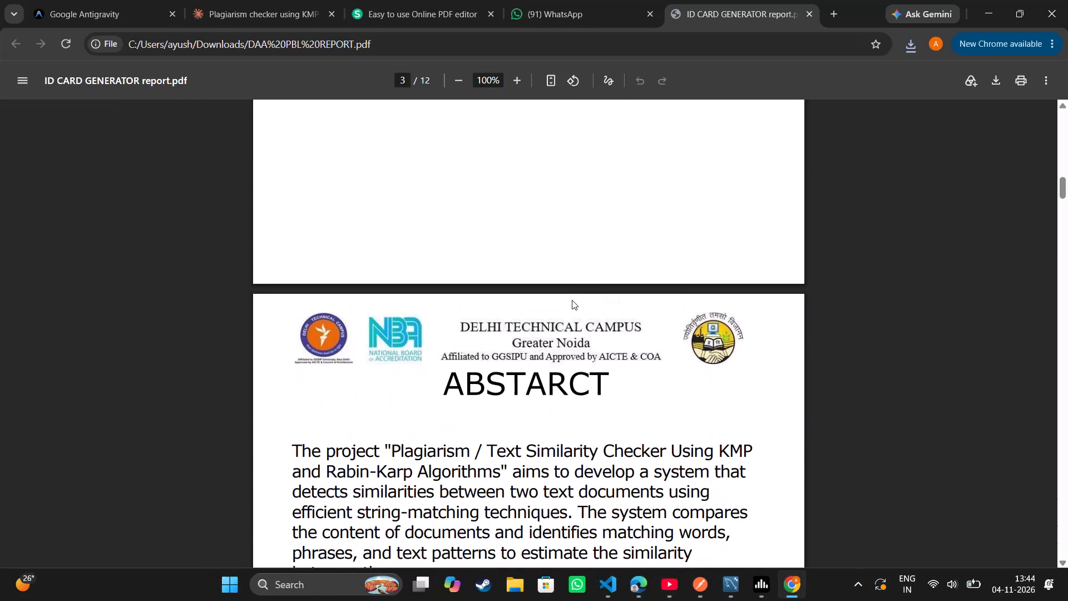
Look through the DAA PBL report PDF from the abstract, introduction and problem statement to page 6, and return to the cover page.
scroll(572, 300, "down", 6)
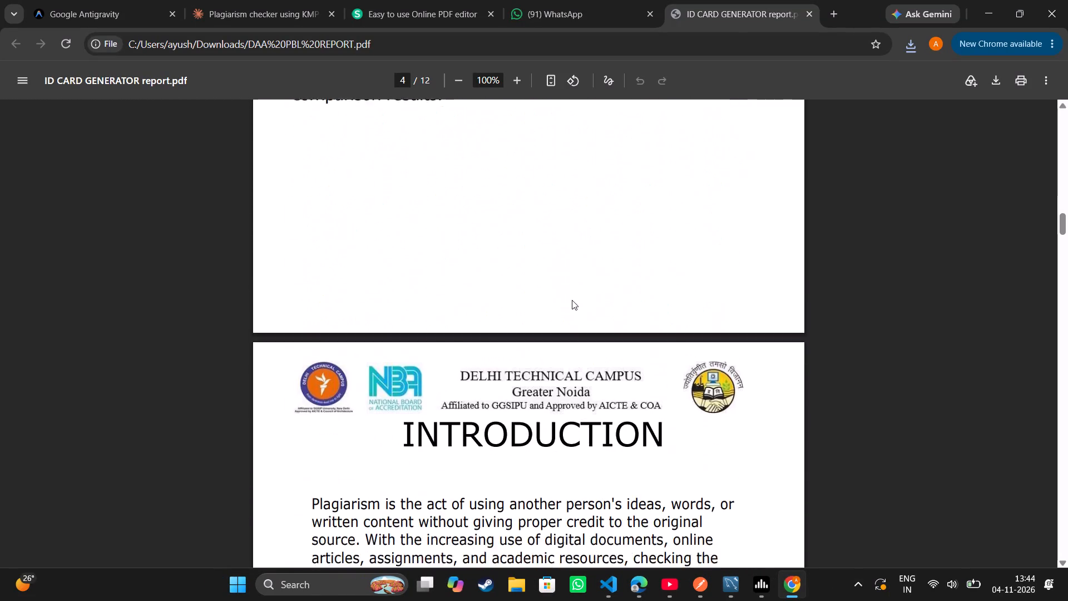
scroll(572, 300, "down", 1)
scroll(572, 300, "right", 1)
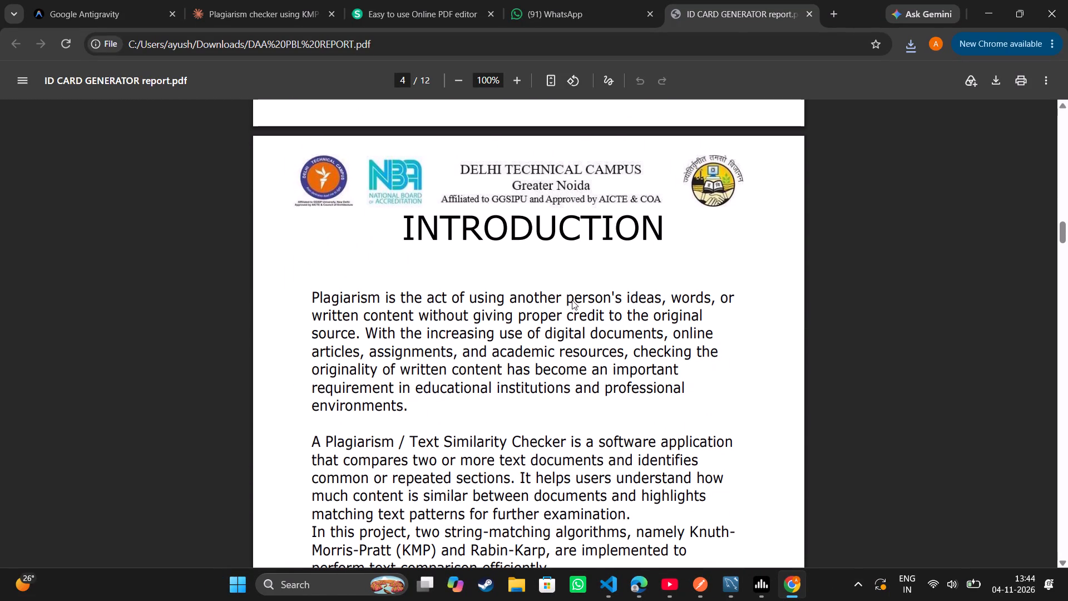
scroll(572, 300, "down", 6)
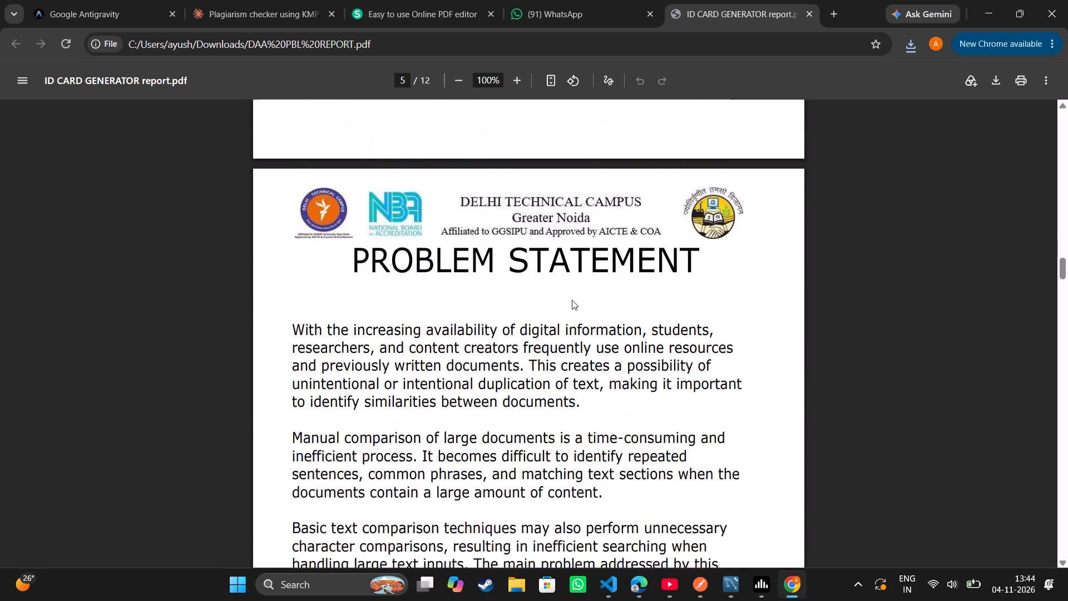
scroll(572, 300, "down", 2)
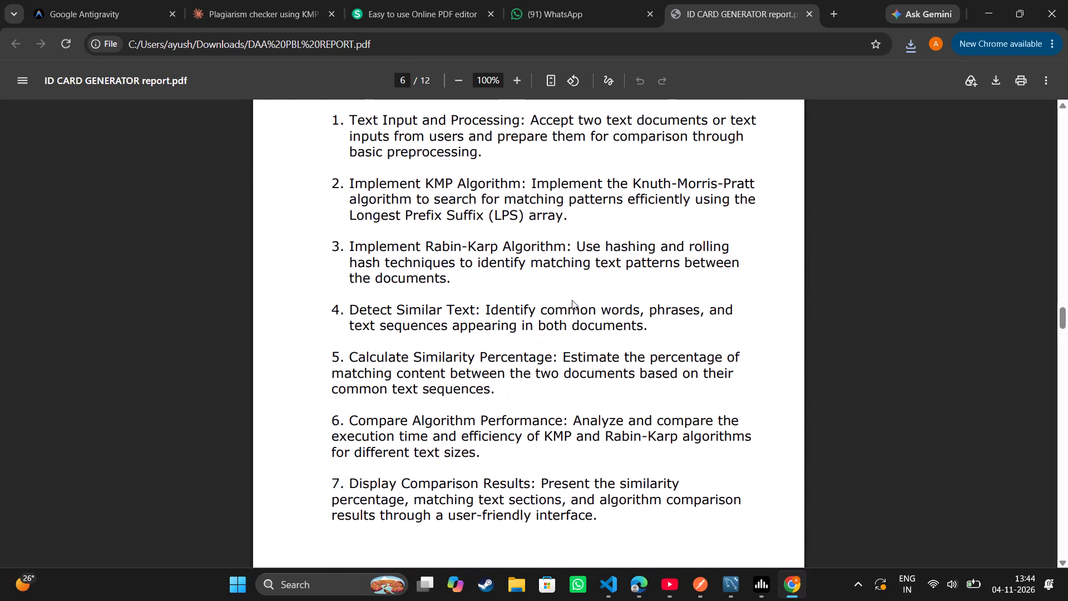
scroll(572, 300, "up", 11)
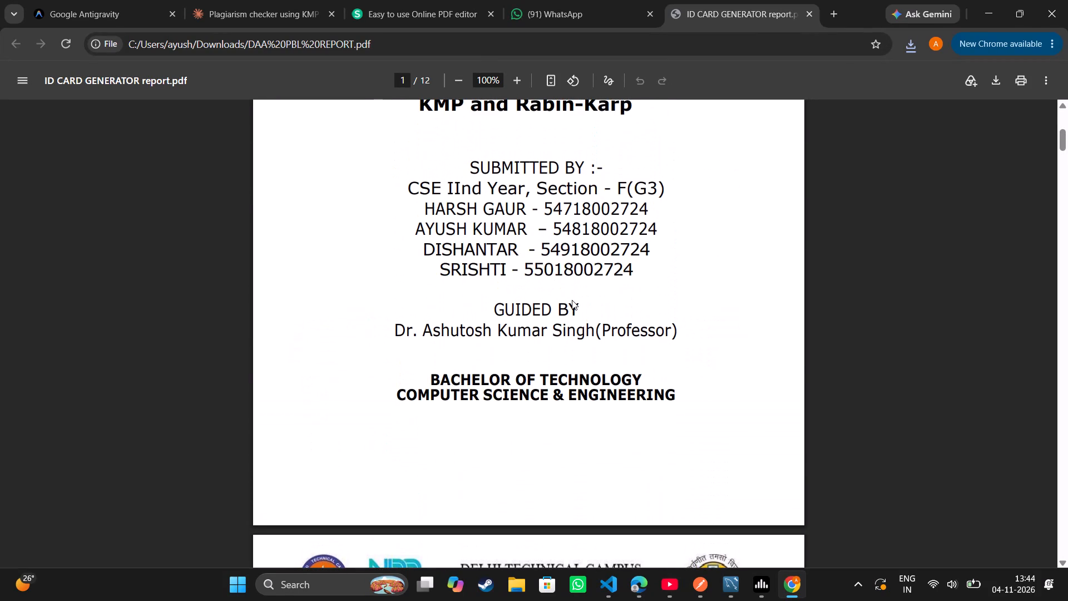
Review the project report PDF from the cover page through the table of contents to the introduction.
scroll(572, 300, "down", 3)
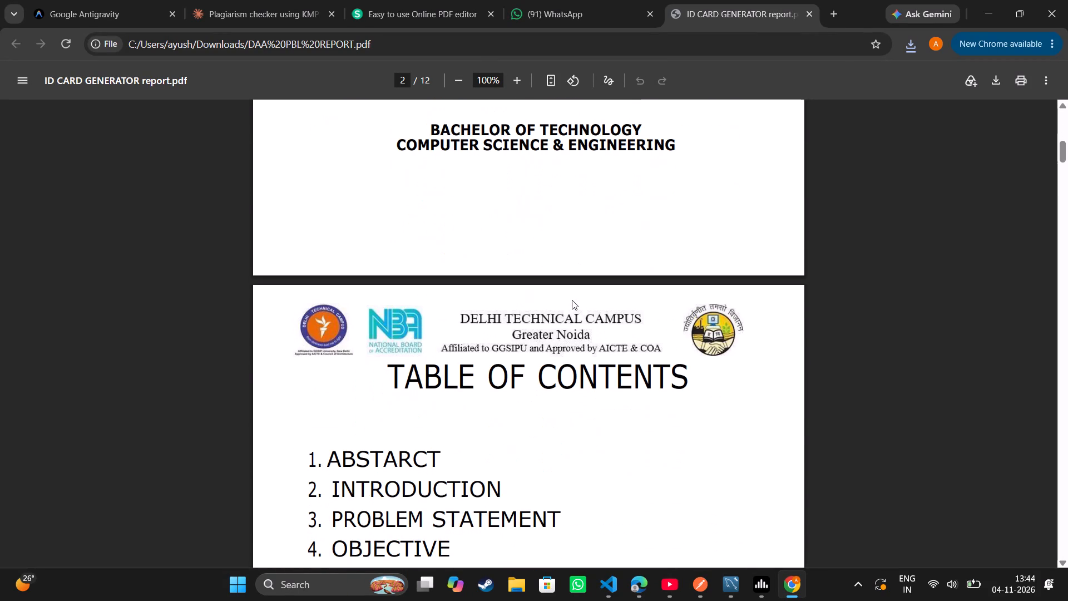
scroll(572, 300, "down", 3)
scroll(572, 300, "up", 2)
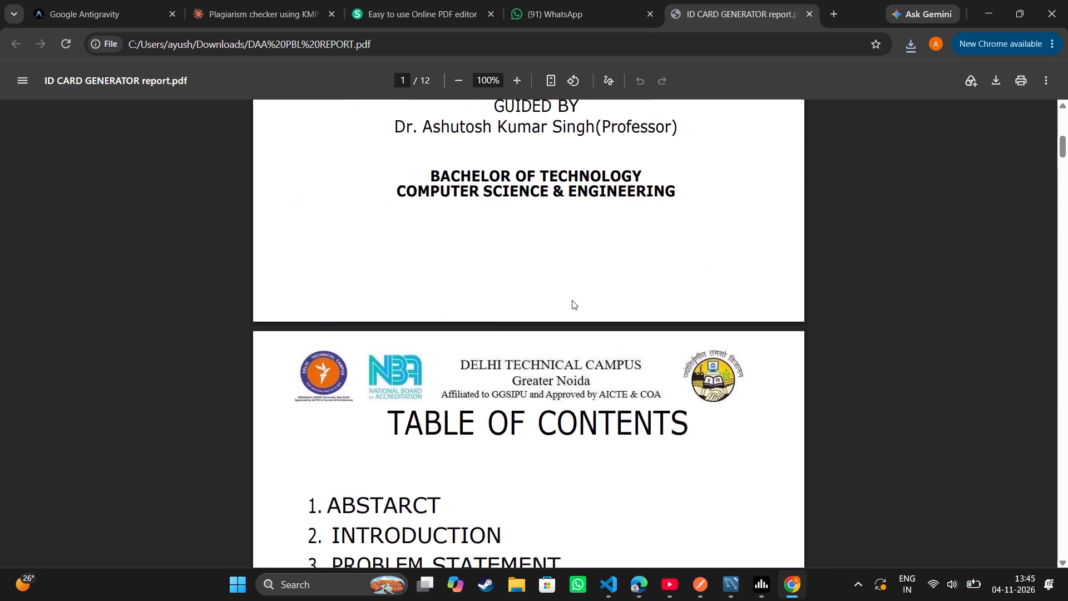
scroll(572, 300, "up", 3)
scroll(572, 300, "down", 4)
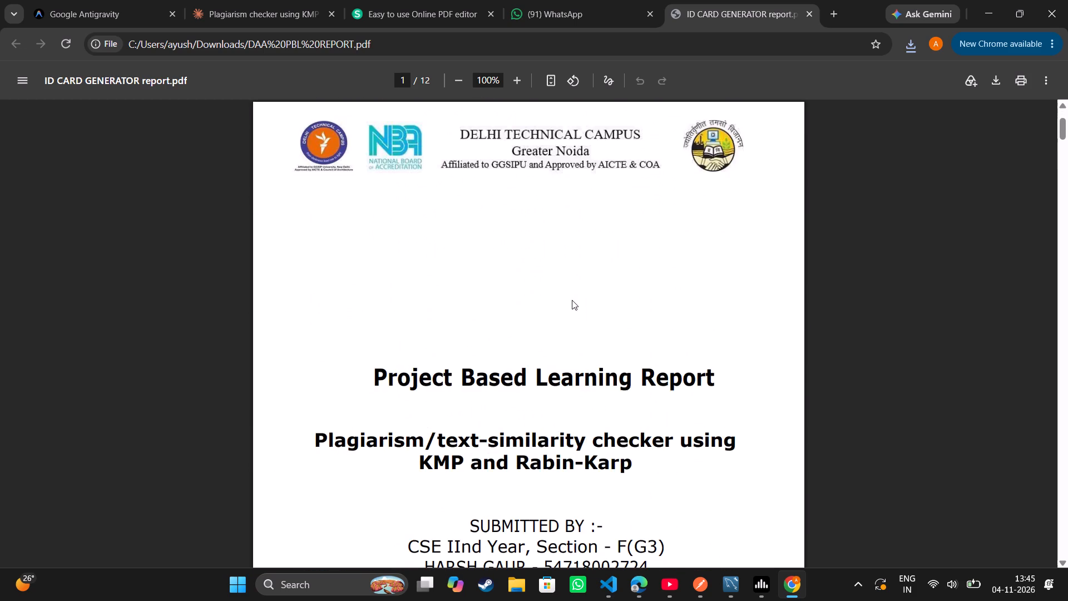
scroll(572, 300, "down", 10)
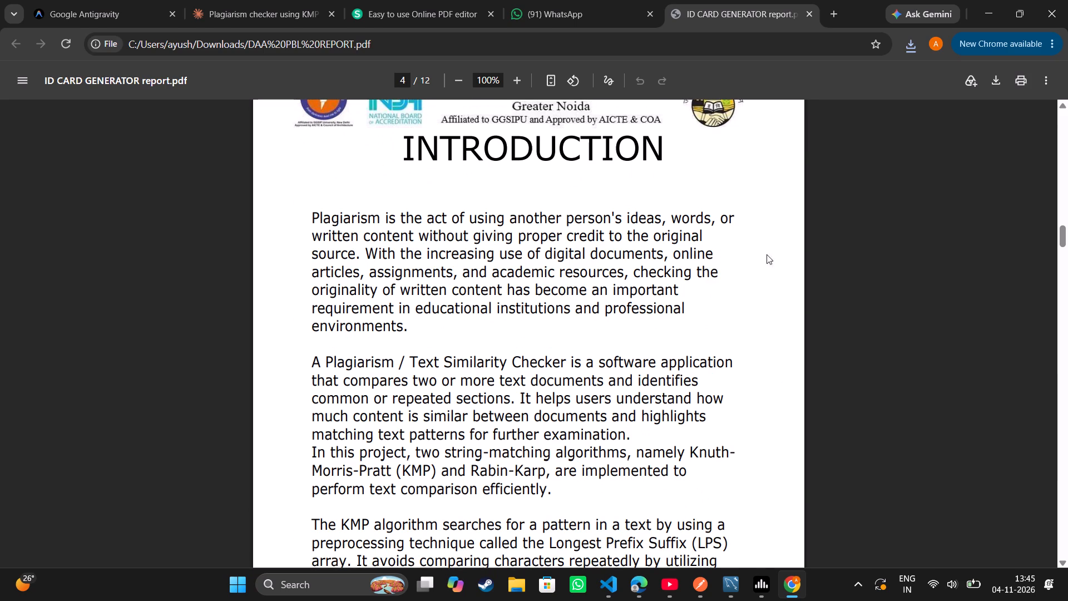
Upload the DAA PBL REPORT PDF from Downloads to the Sejda online editor.
left_click(411, 17)
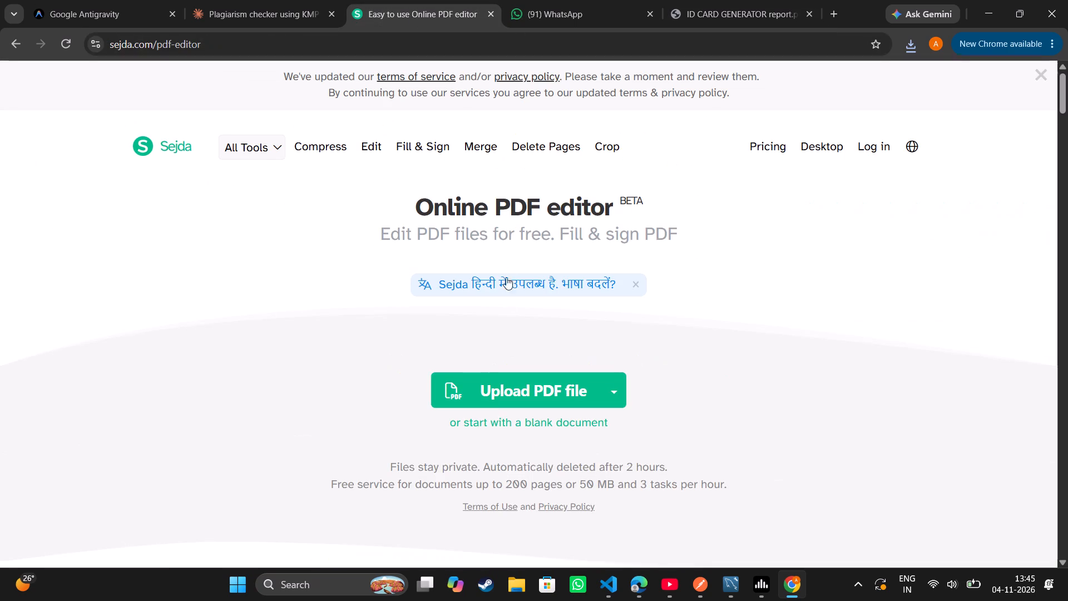
left_click(482, 381)
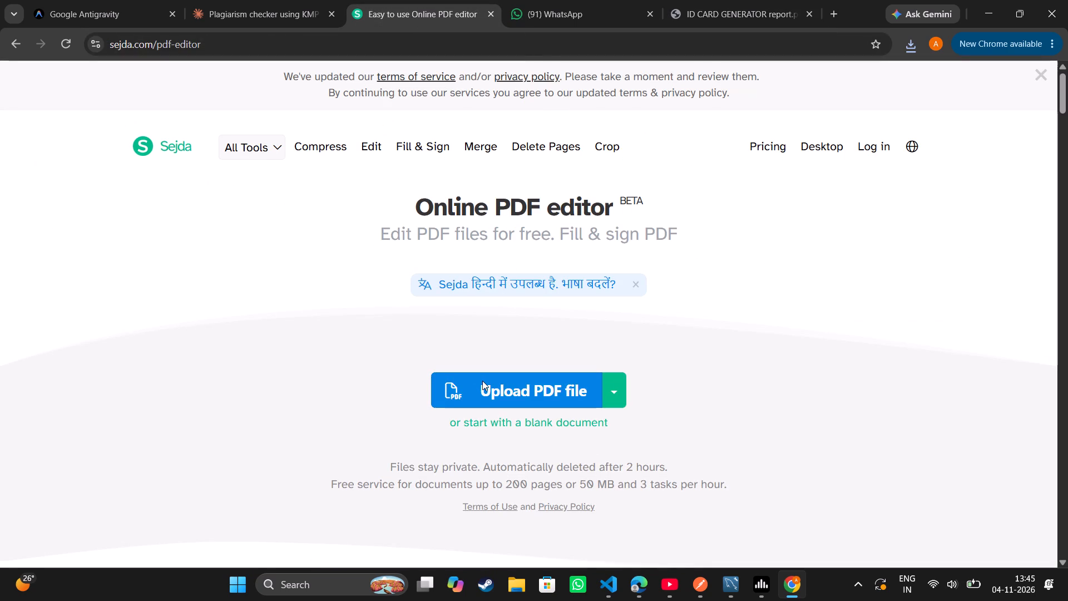
left_click(189, 131)
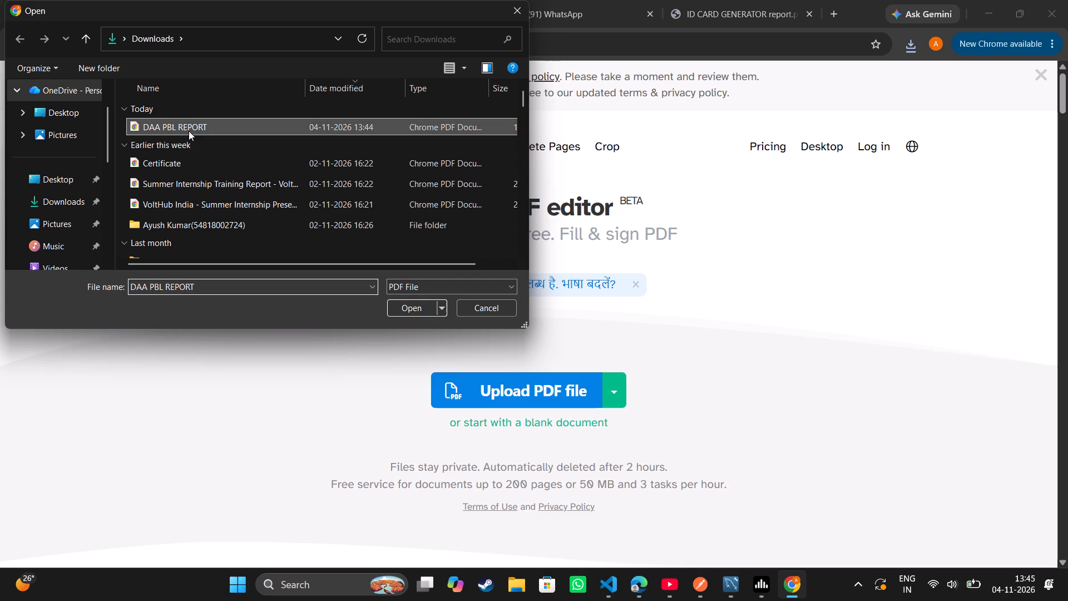
left_click(406, 309)
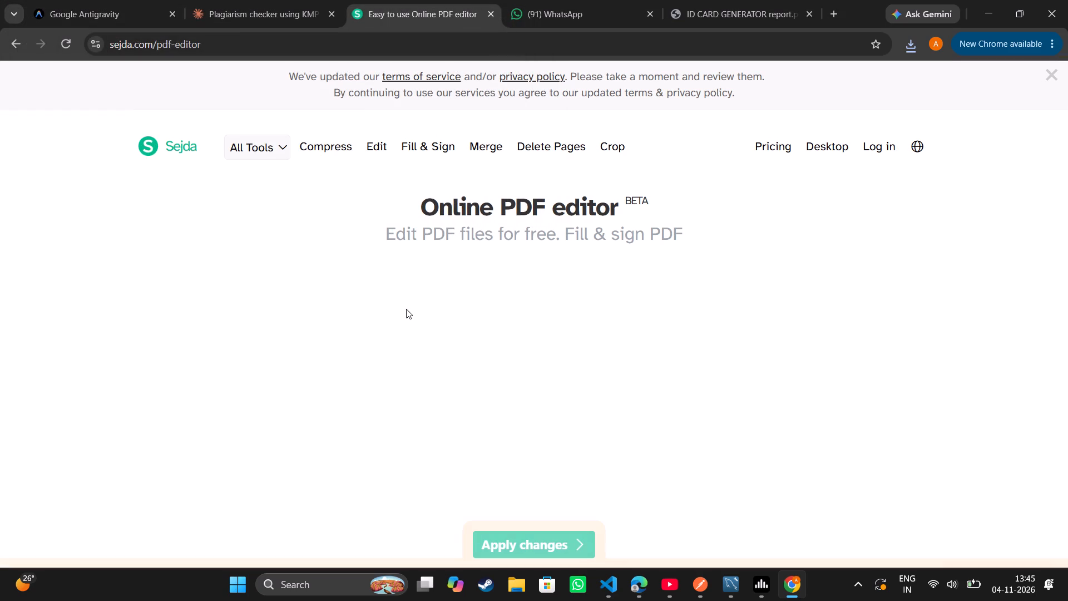
Remove the "Dr." title from the guide's name under GUIDED BY on the report's cover page.
scroll(653, 230, "down", 1)
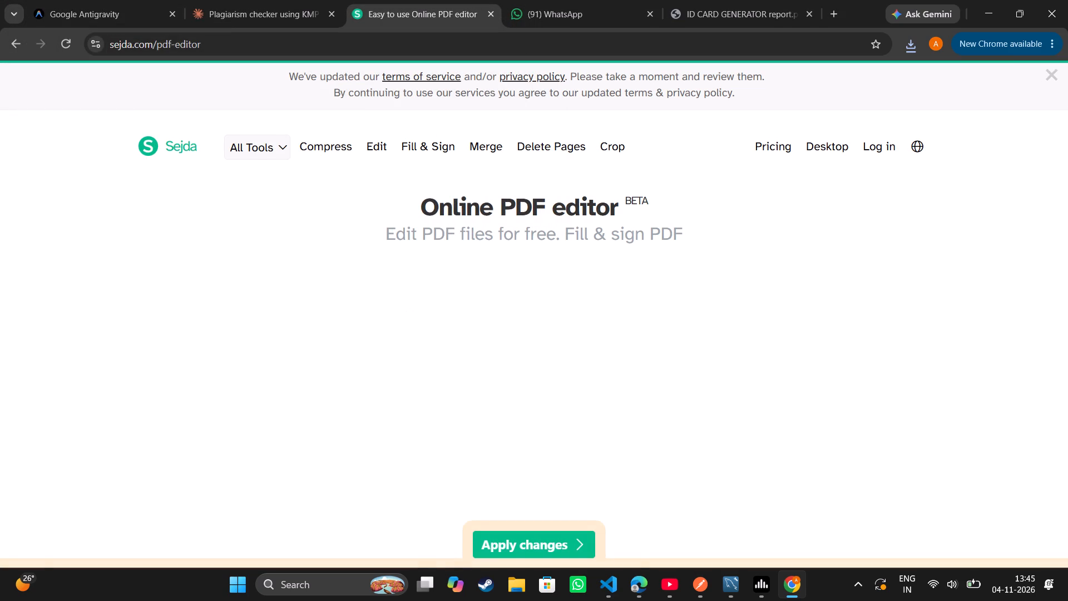
scroll(653, 230, "down", 4)
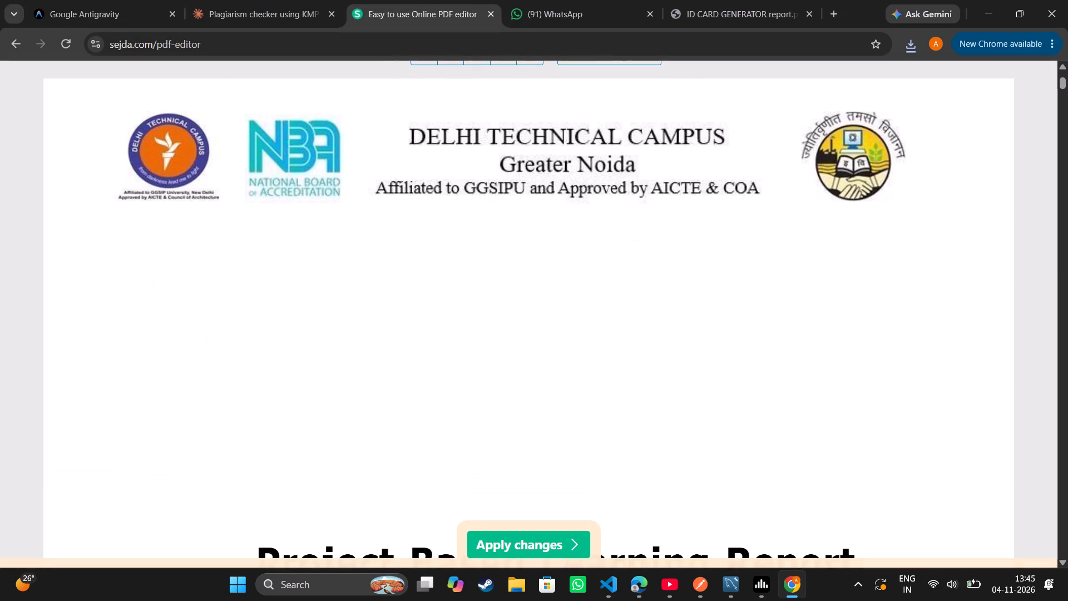
scroll(653, 230, "down", 6)
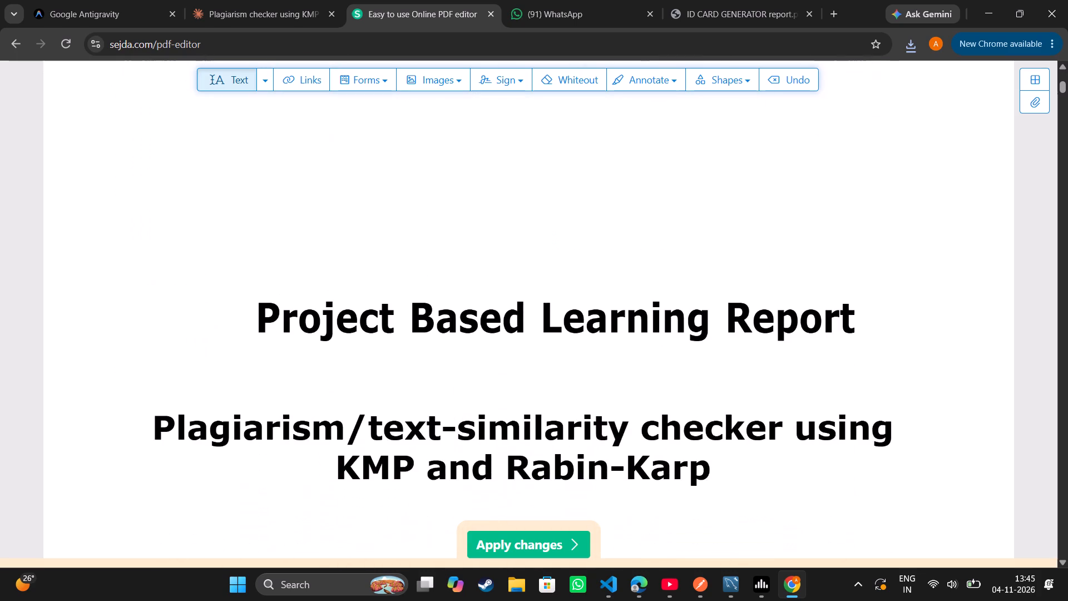
scroll(653, 230, "down", 9)
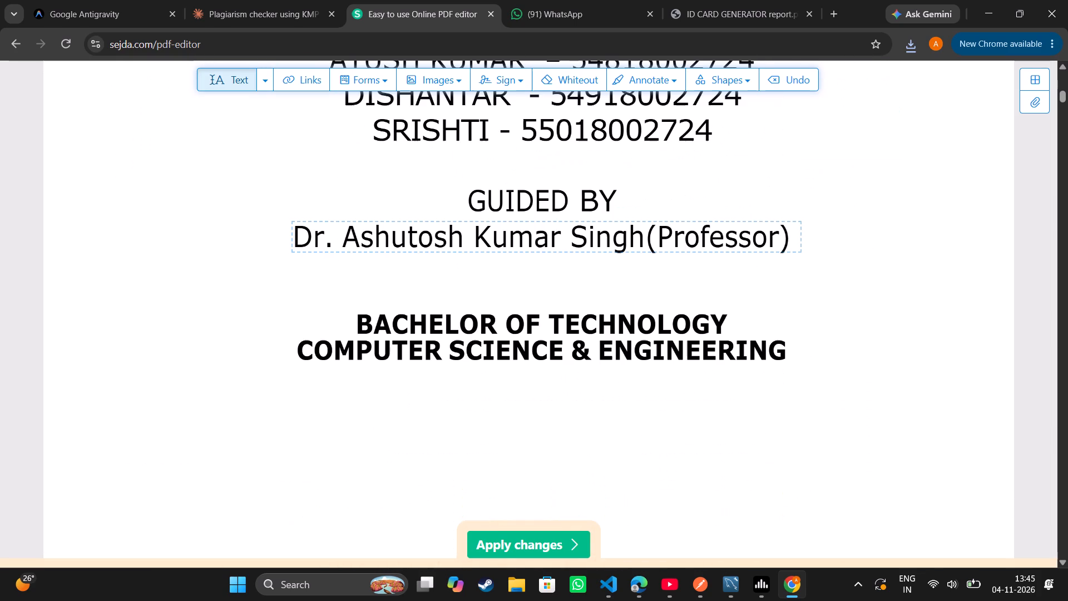
left_click(330, 244)
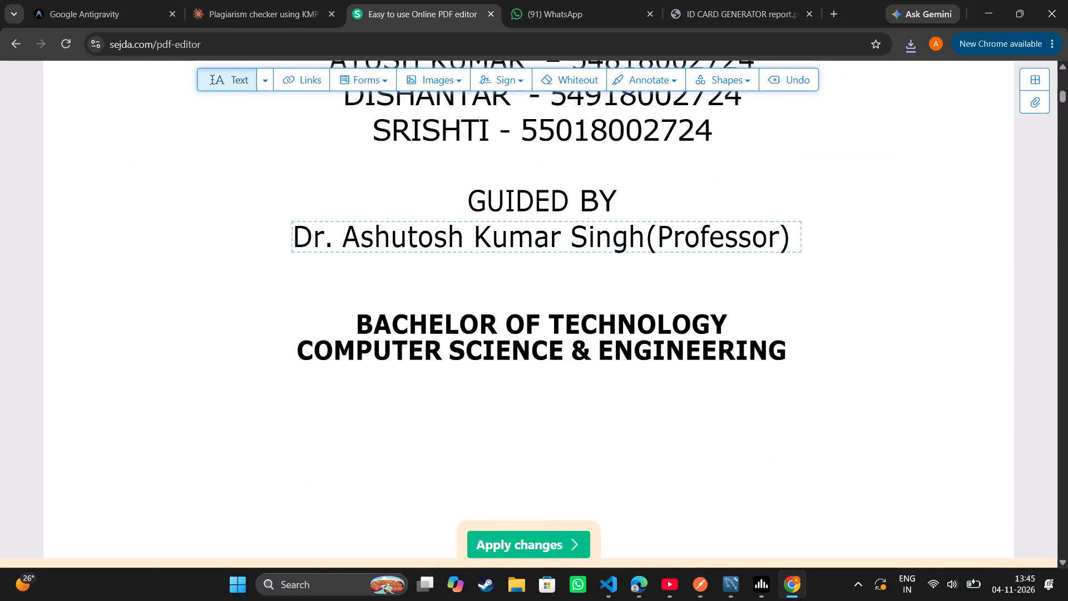
key("Right")
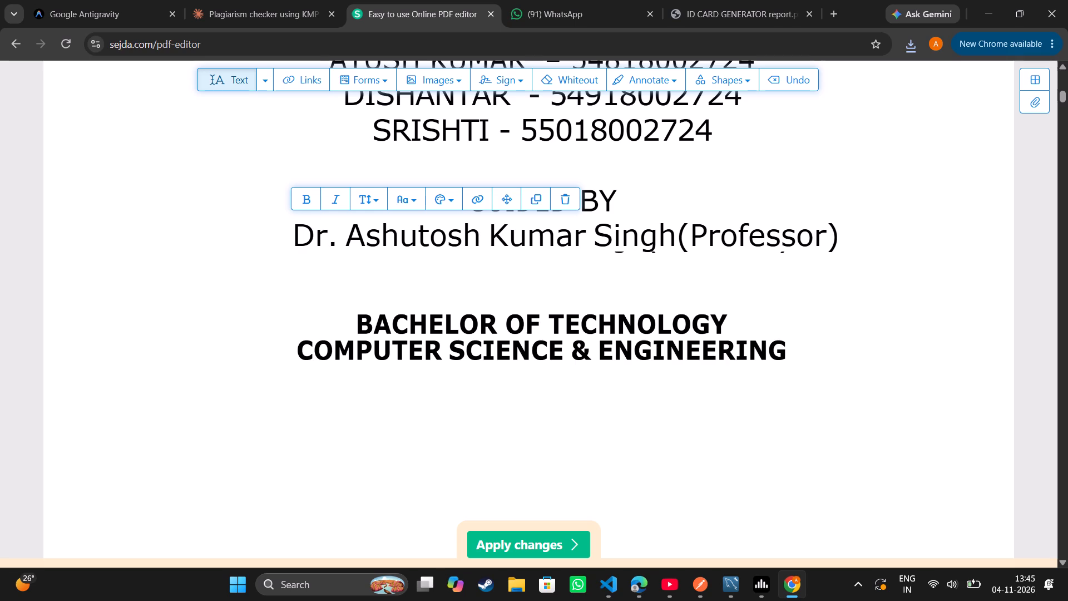
key("Right")
key("Right")
key("BackSpace")
key("BackSpace")
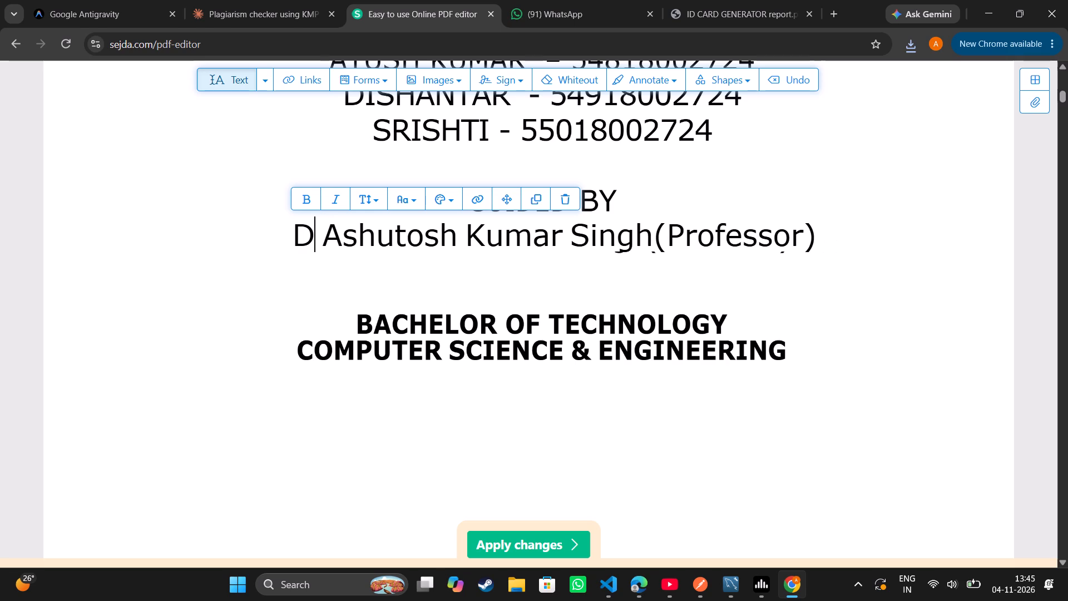
key("BackSpace")
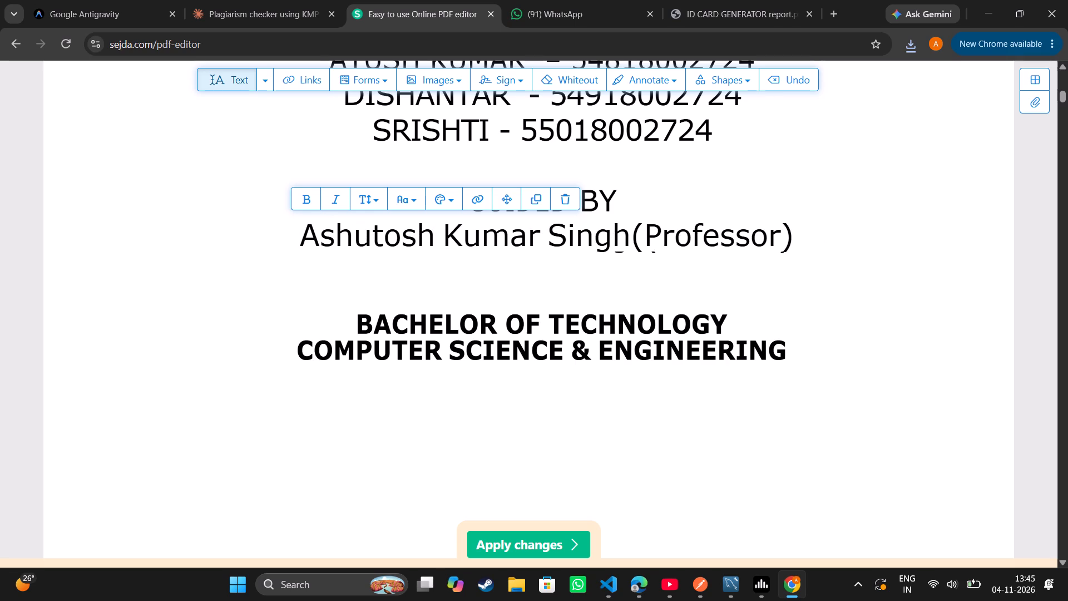
Delete the surname from the guide's name on the cover page, keeping the designation in parentheses.
left_click(631, 242)
key("BackSpace")
key("BackSpace")
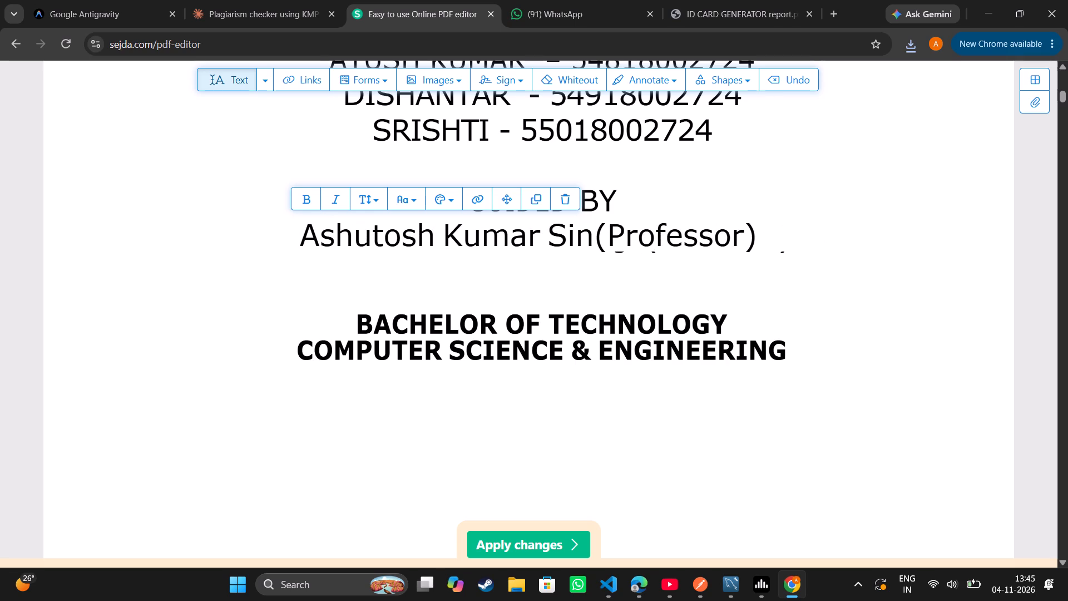
key("BackSpace")
key("BackSpace")
key("BackSpace")
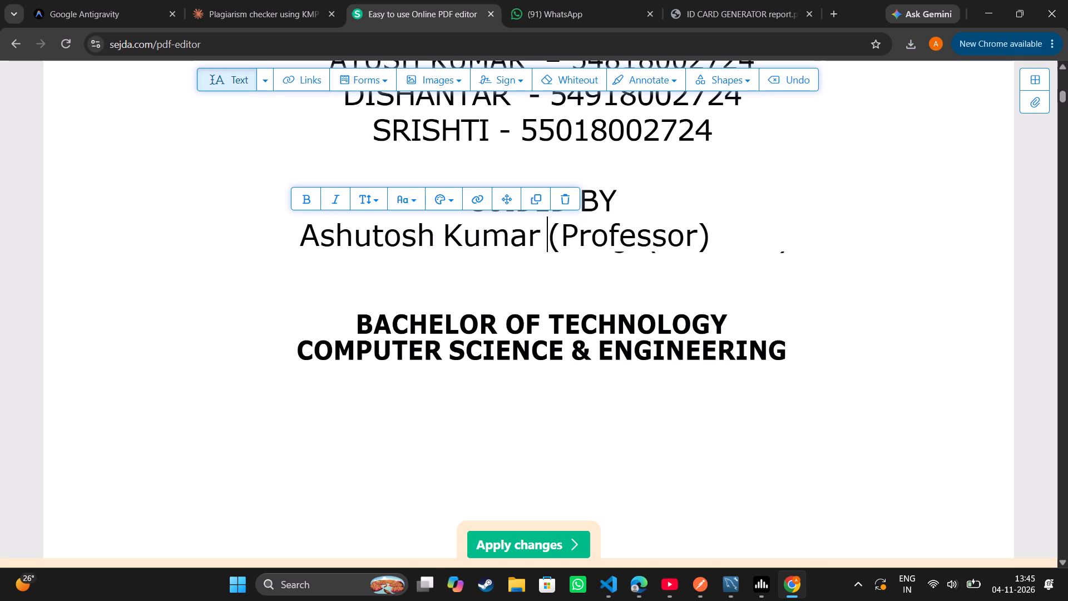
Replace the guide's designation after the opening parenthesis with wording that starts with "Assistant".
left_click(710, 242)
key("BackSpace")
key("BackSpace")
key("BackSpace")
key("BackSpace")
key("BackSpace")
key("BackSpace")
key("BackSpace")
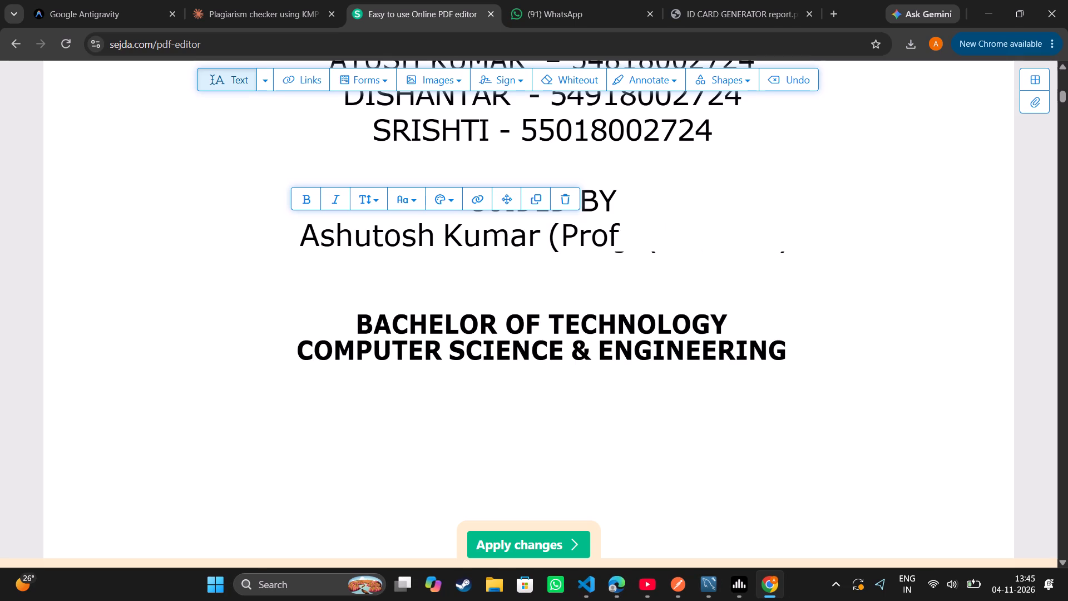
key("BackSpace")
key("BackSpace")
key("BackSpace")
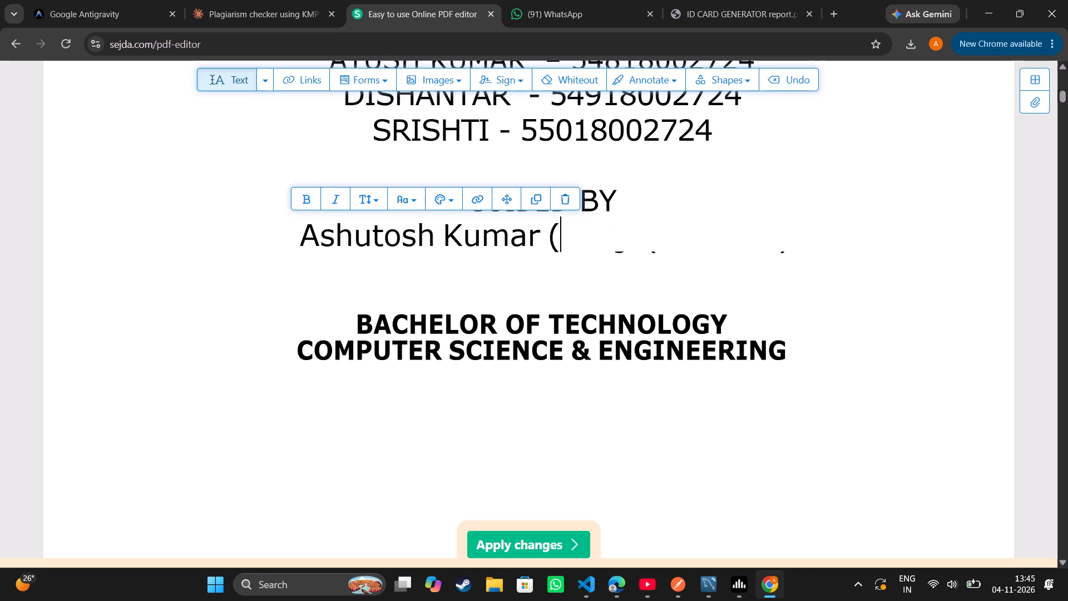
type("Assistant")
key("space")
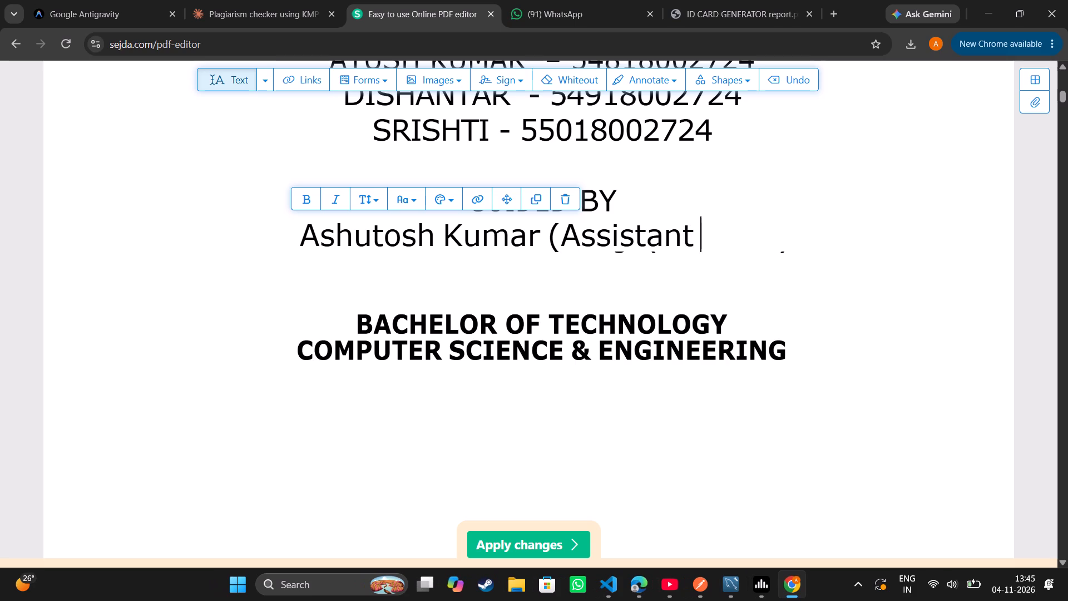
Complete the guide's designation as "(Assistant Professor)" under GUIDED BY on the cover page.
type("Pro")
type("fessor")
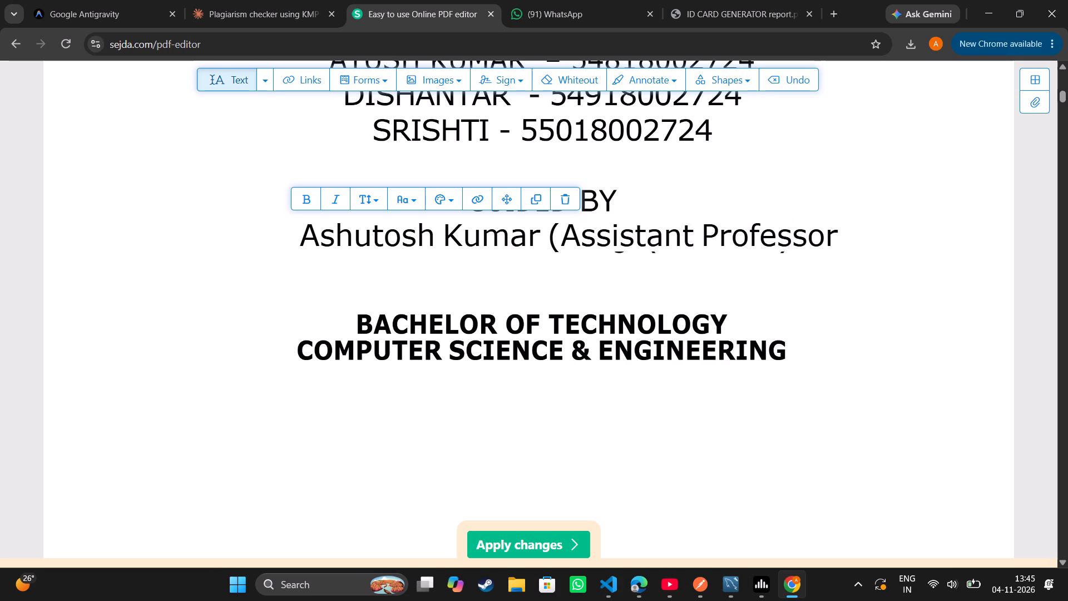
key("shift+parenright")
left_click(621, 307)
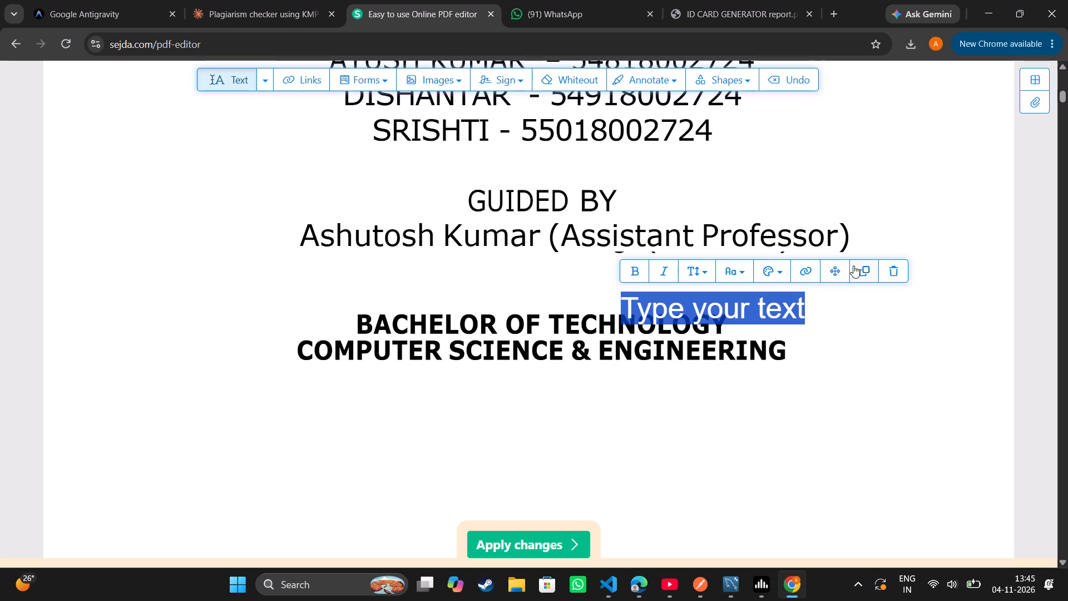
left_click(889, 270)
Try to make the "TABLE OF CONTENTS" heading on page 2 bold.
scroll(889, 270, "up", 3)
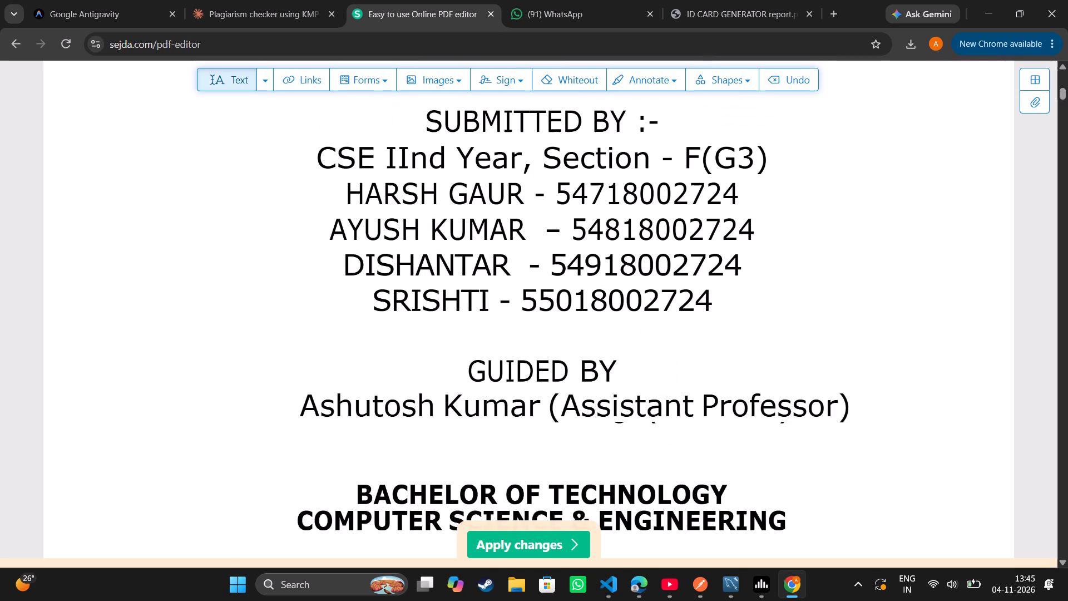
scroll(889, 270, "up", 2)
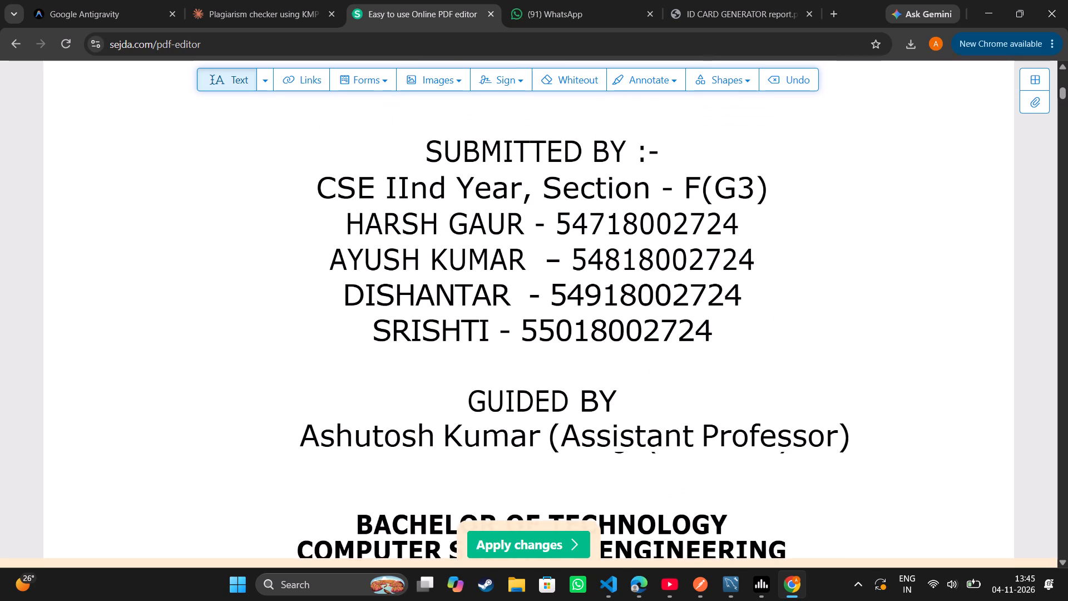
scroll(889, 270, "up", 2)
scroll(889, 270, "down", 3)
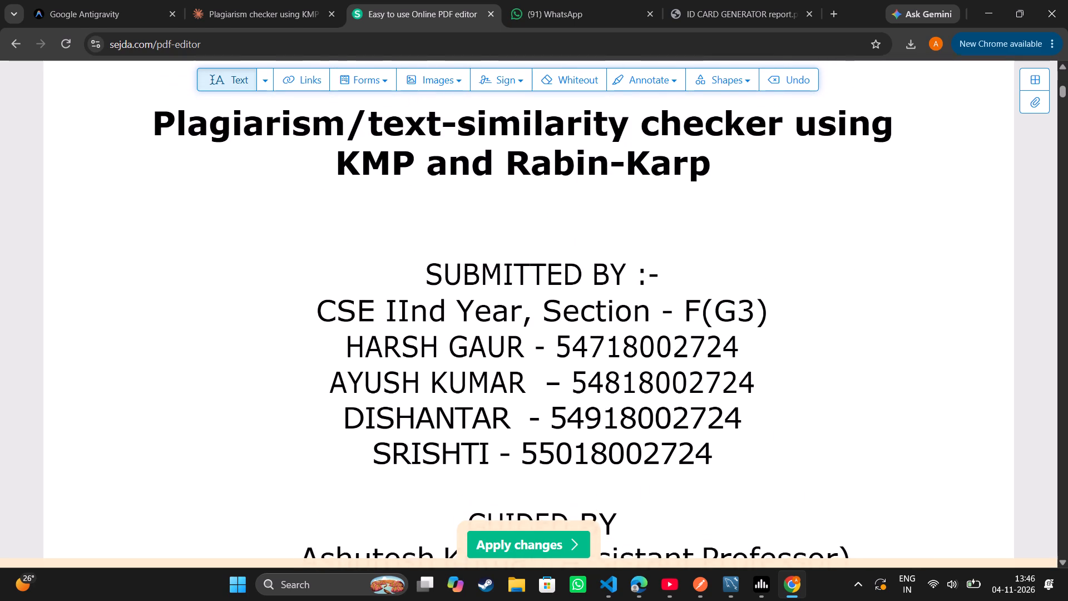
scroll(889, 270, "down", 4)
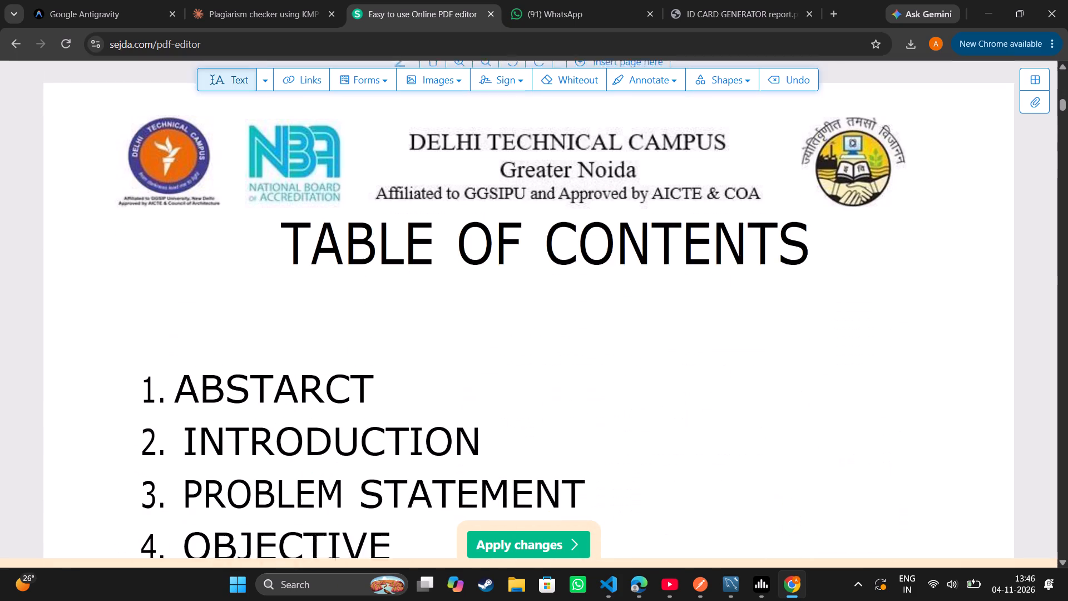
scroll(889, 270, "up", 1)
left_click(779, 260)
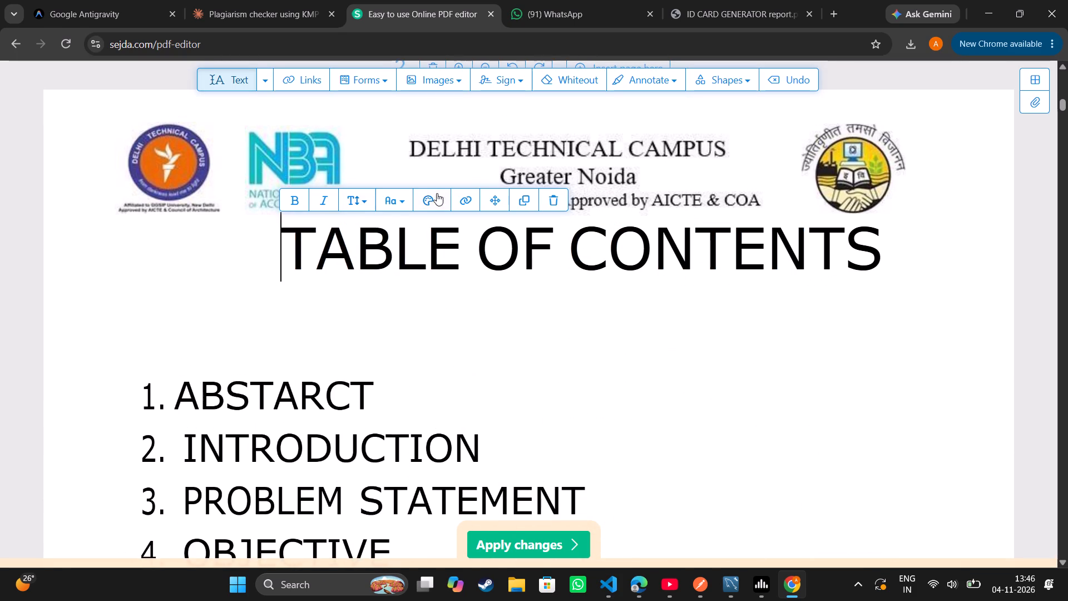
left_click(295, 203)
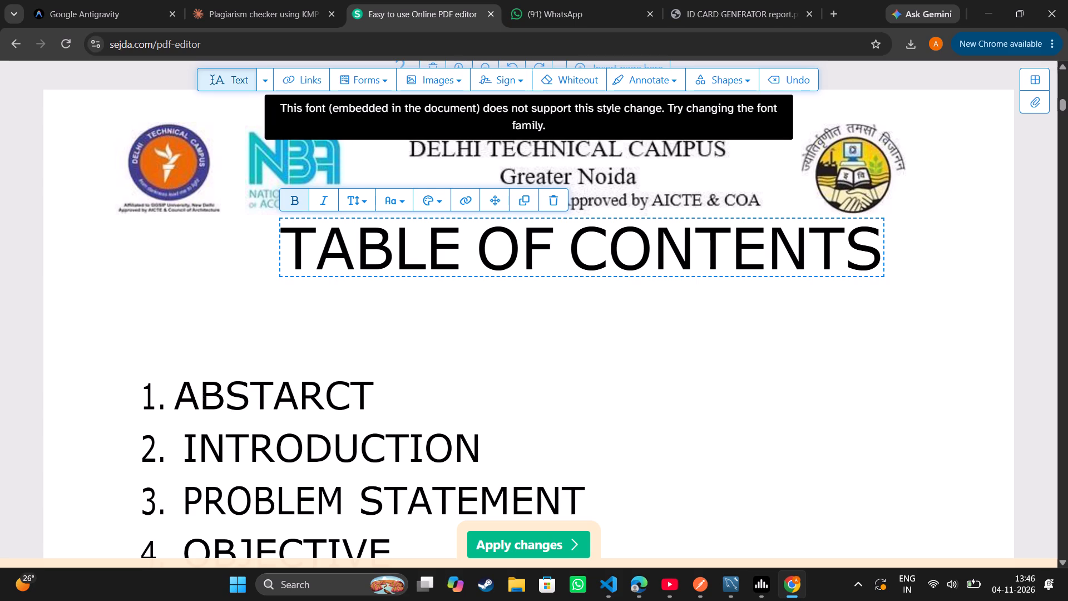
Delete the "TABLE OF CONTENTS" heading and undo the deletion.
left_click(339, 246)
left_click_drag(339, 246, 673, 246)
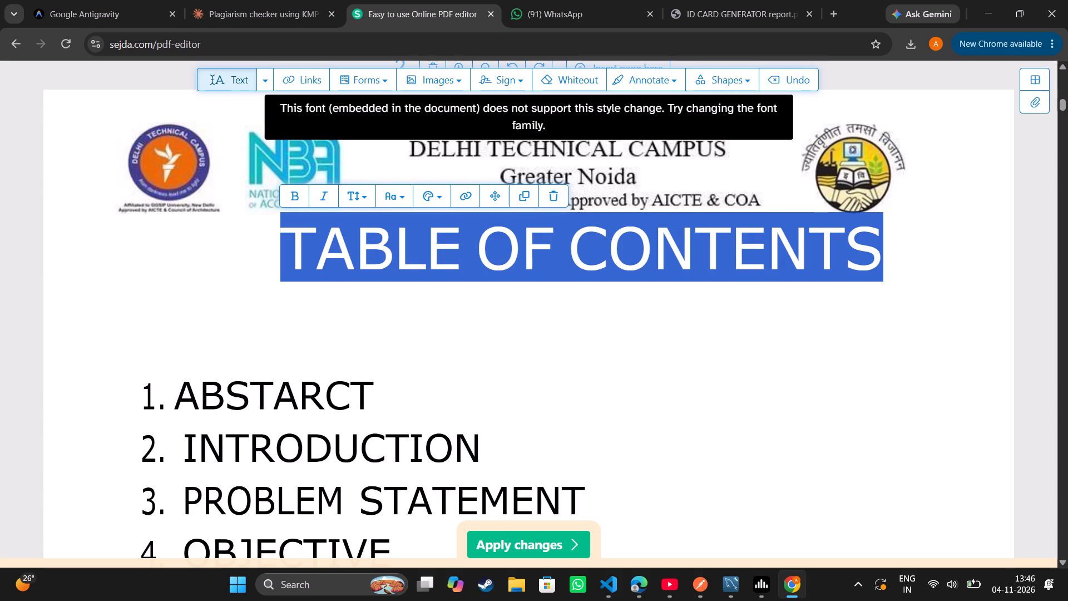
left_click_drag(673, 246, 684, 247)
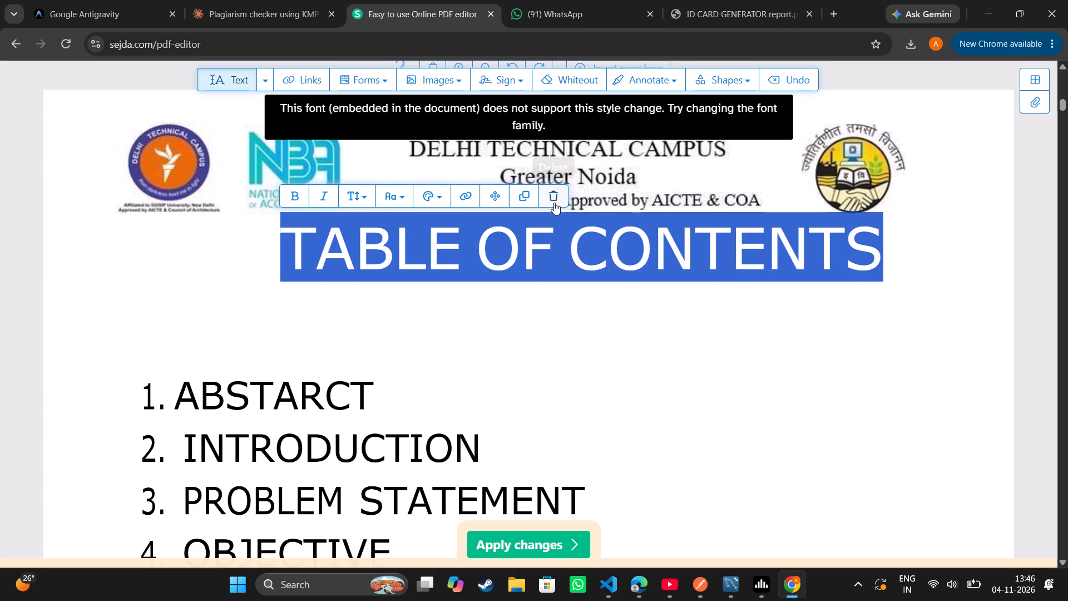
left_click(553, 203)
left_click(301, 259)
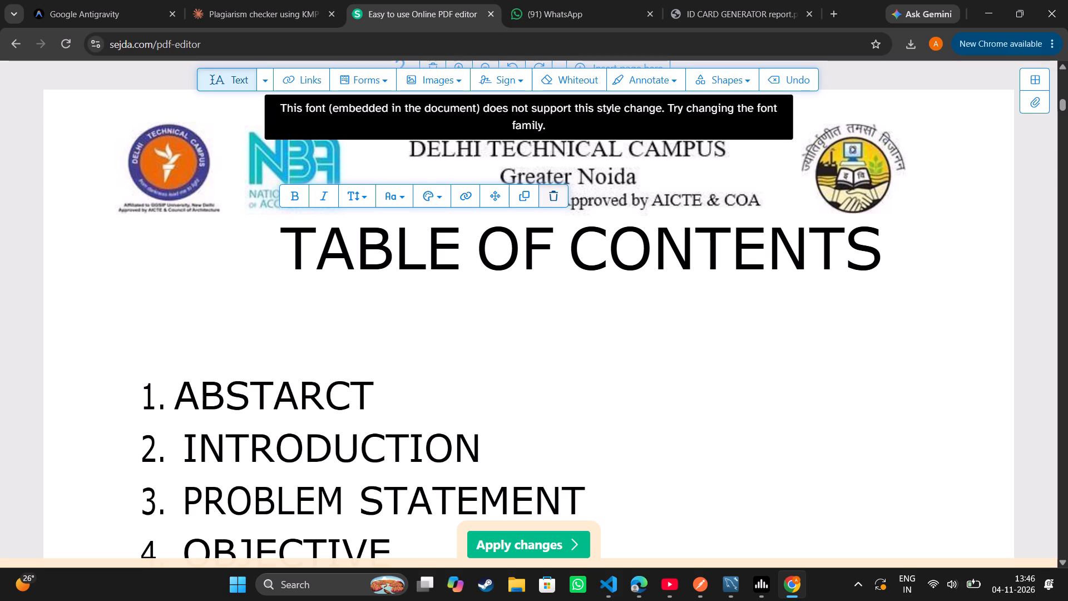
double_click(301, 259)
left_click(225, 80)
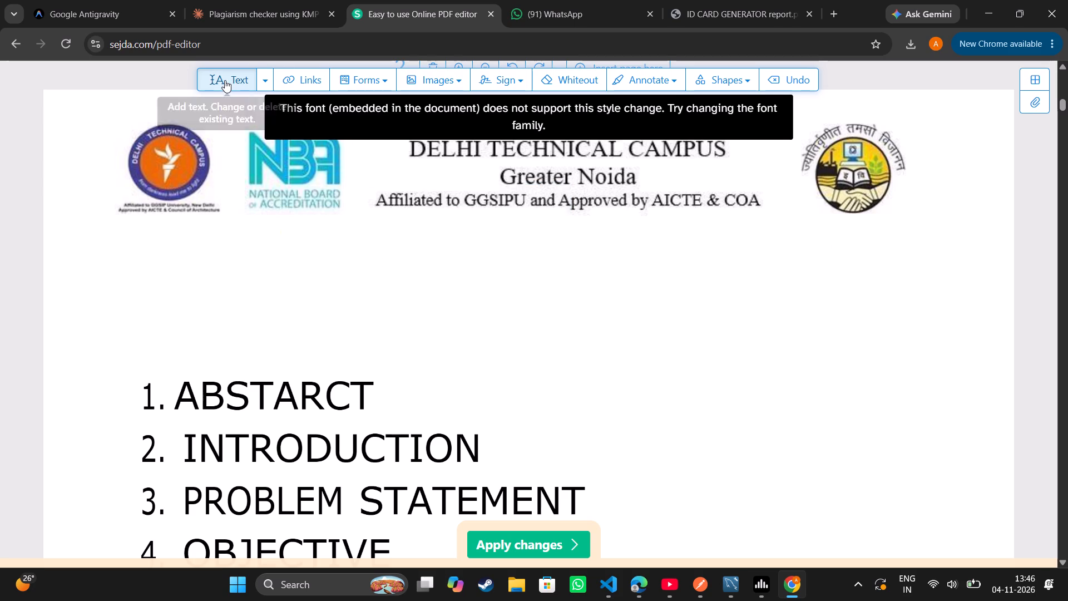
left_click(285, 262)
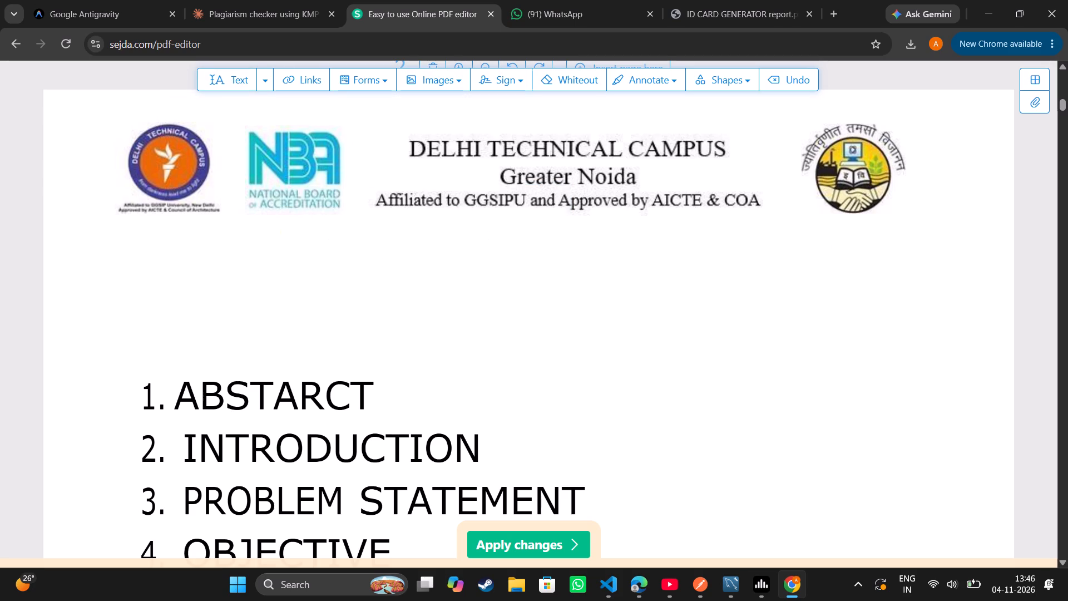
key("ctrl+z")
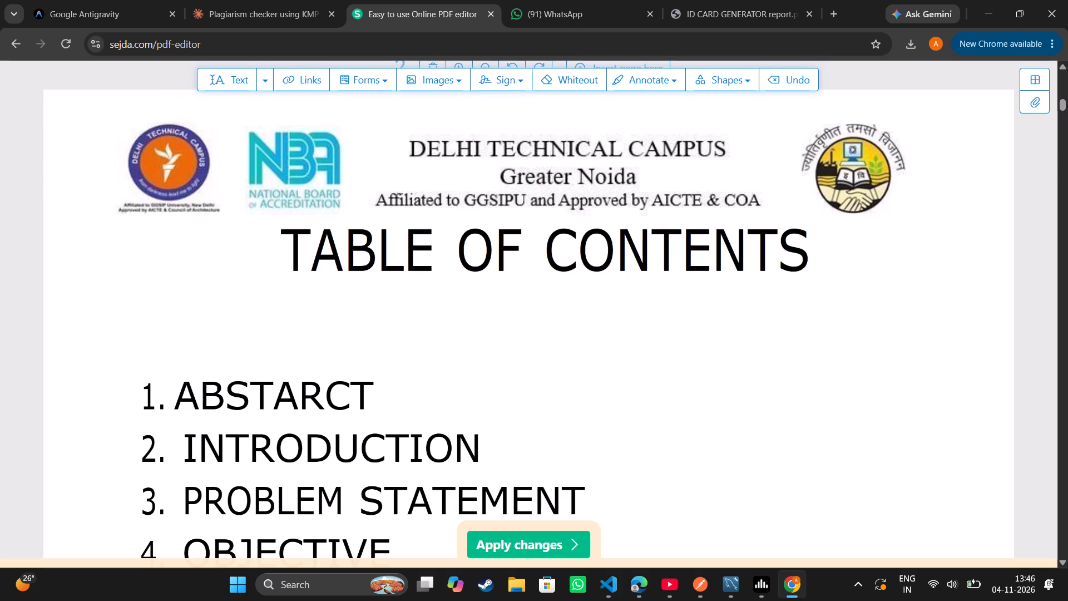
Move the "TABLE OF CONTENTS" heading down one line by inserting a line break before its first word.
left_click(345, 250)
left_click(345, 250)
left_click(652, 243)
double_click(794, 263)
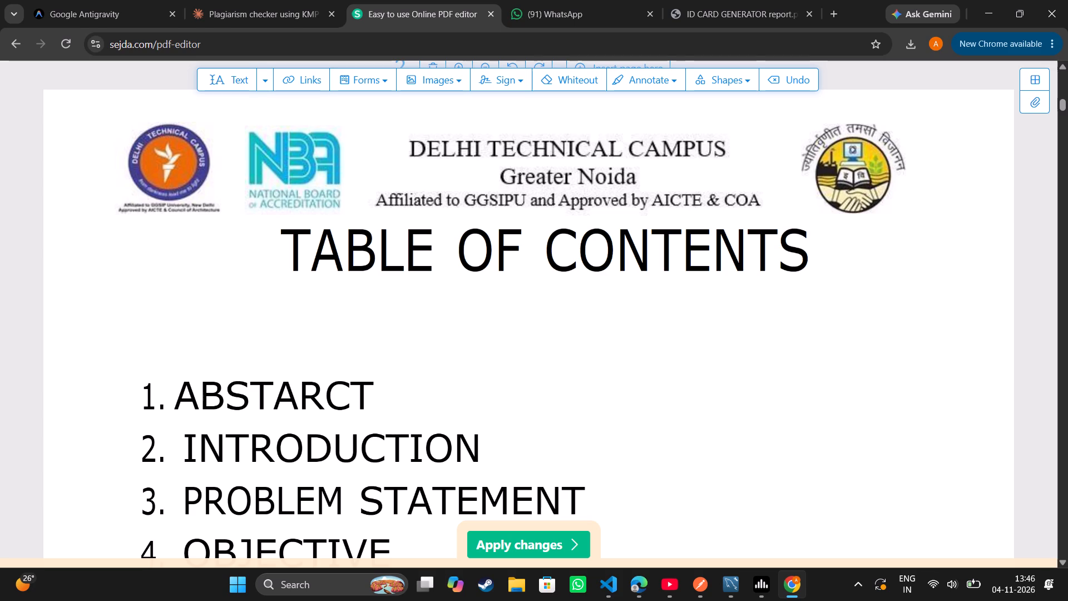
left_click(794, 263)
left_click(224, 80)
double_click(375, 245)
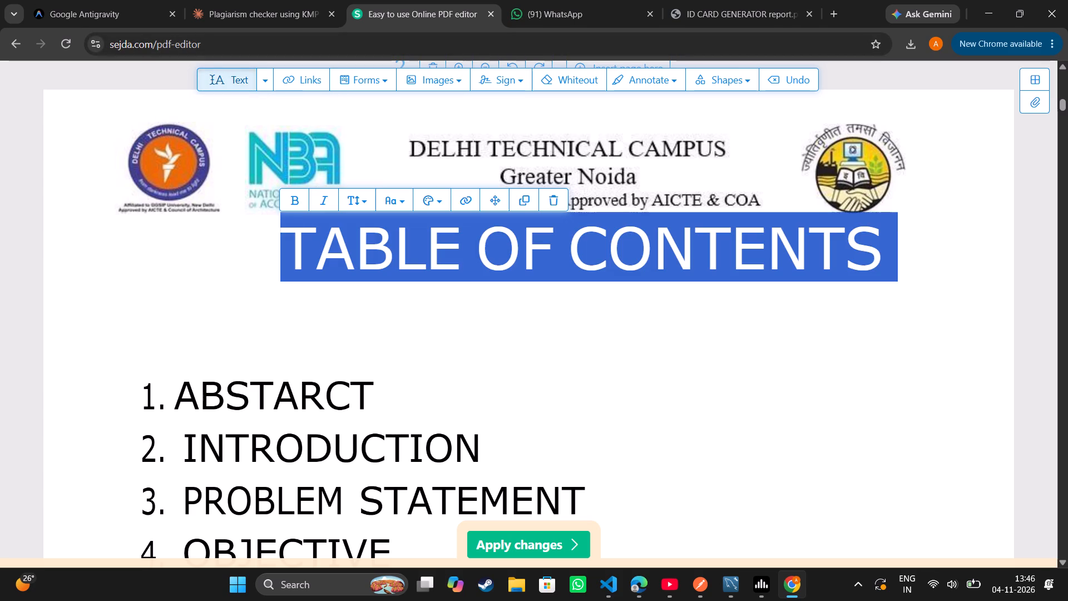
left_click(375, 245)
left_click(375, 245)
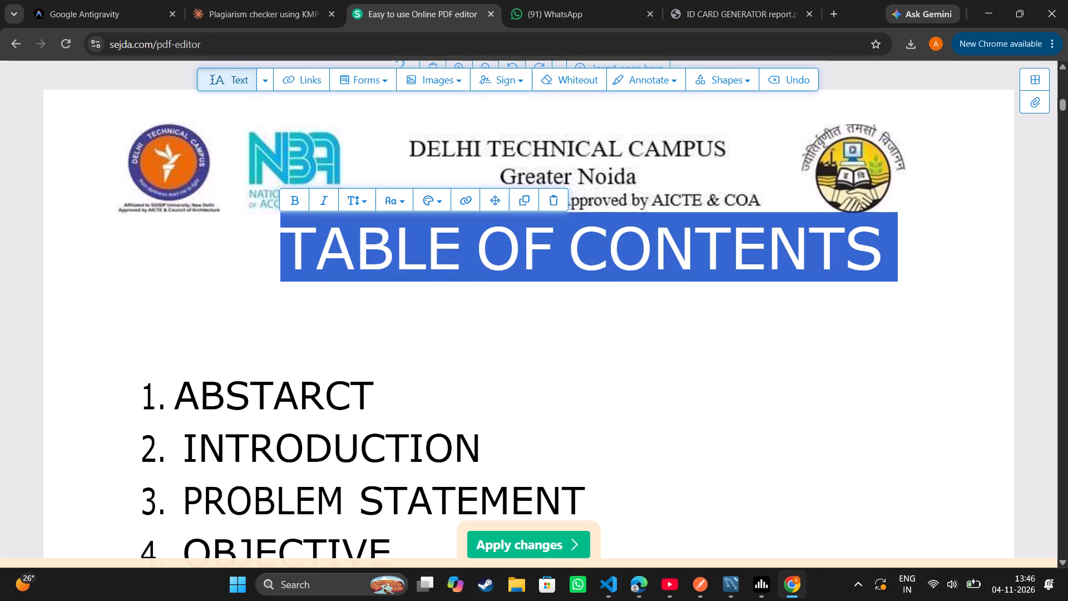
left_click(375, 245)
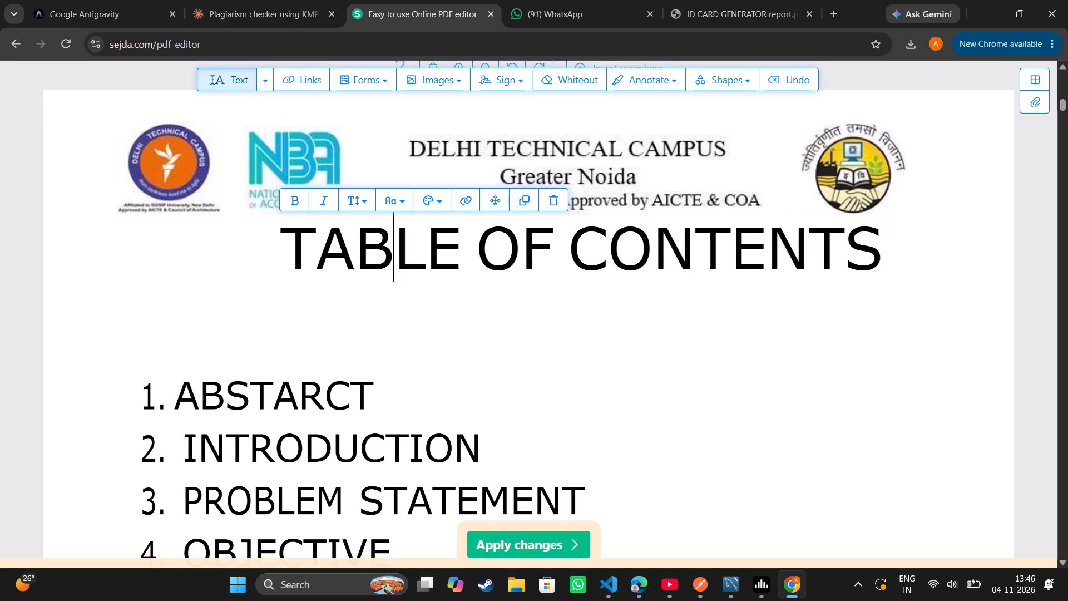
key("Right")
key("Right")
key("Right")
key("Right")
key("Right")
key("Right")
key("Right")
key("Right")
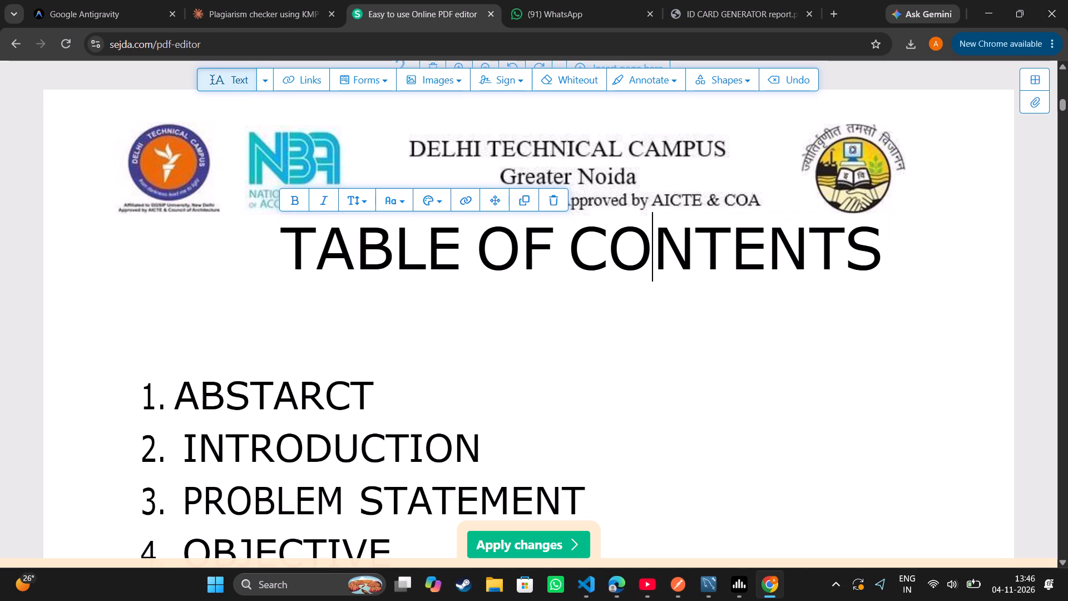
key("Right")
key("Right")
key("Right")
key("Right")
key("Right")
key("Right")
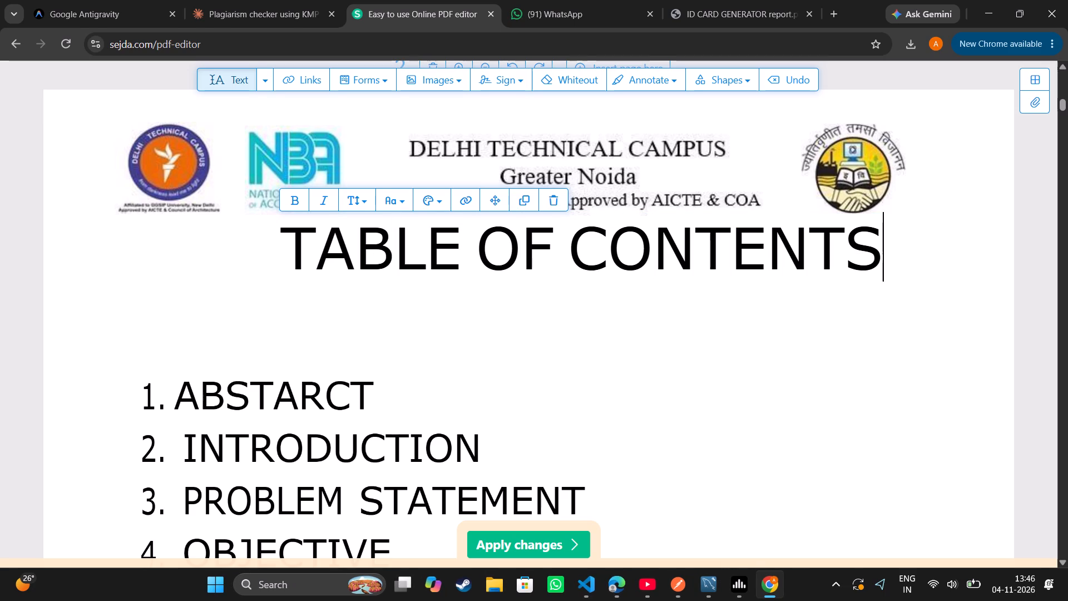
key("Left")
key("Left")
key("Left")
key("Left")
key("Left")
key("Left")
key("Left")
key("Left")
key("Left")
key("Left")
key("Left")
key("Left")
key("Left")
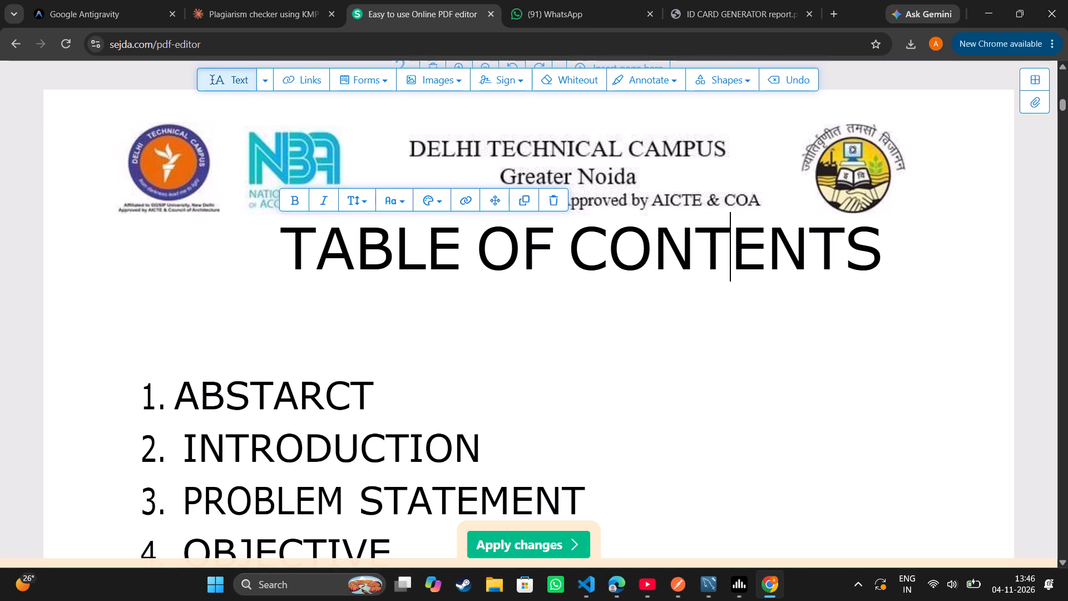
key("Left")
key("Left")
key("Left")
key("Left")
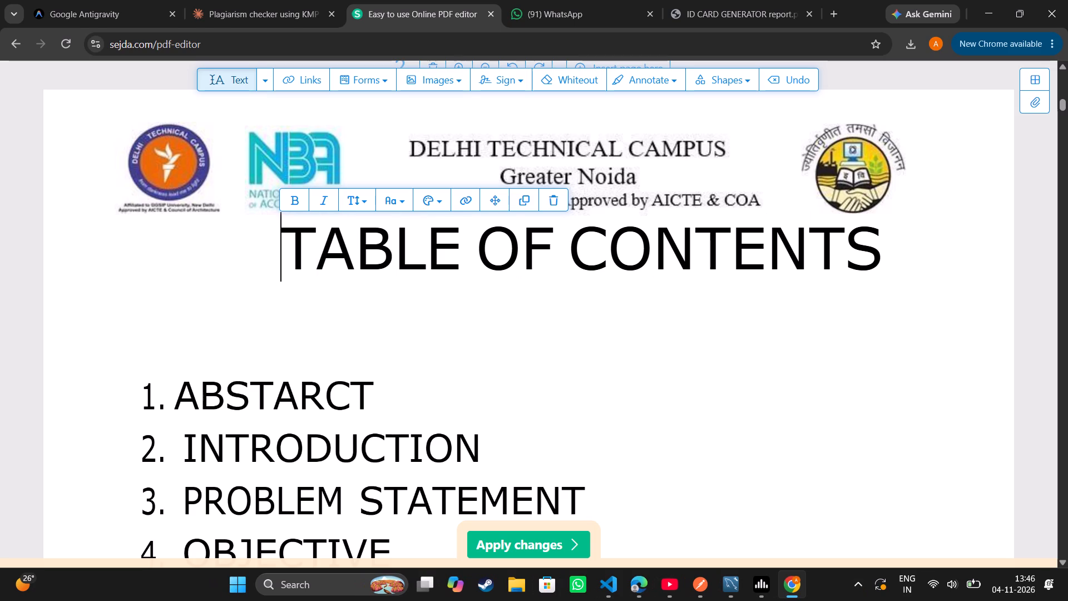
key("Return")
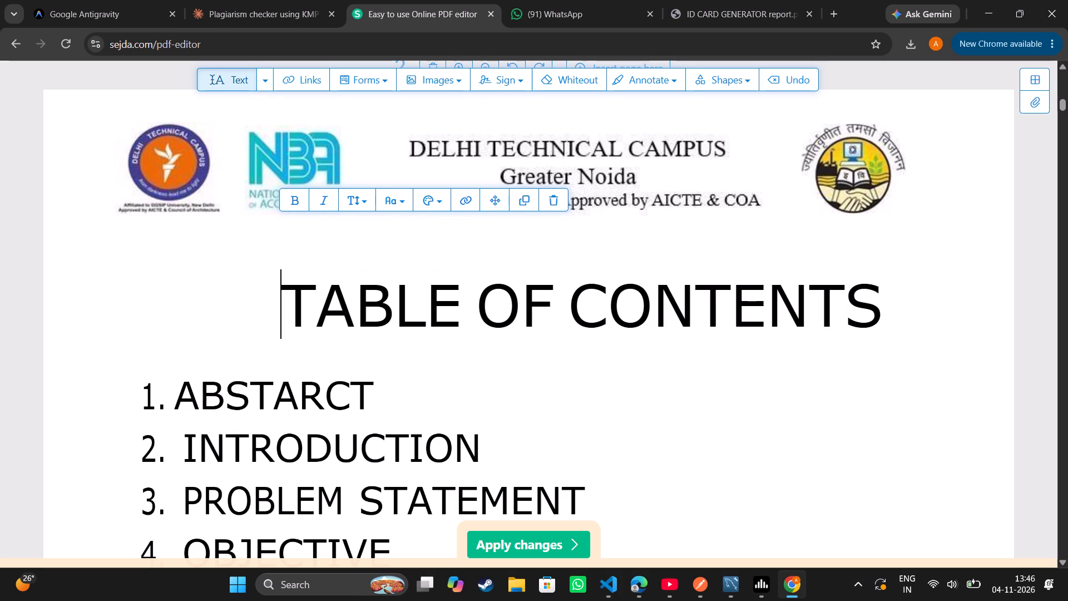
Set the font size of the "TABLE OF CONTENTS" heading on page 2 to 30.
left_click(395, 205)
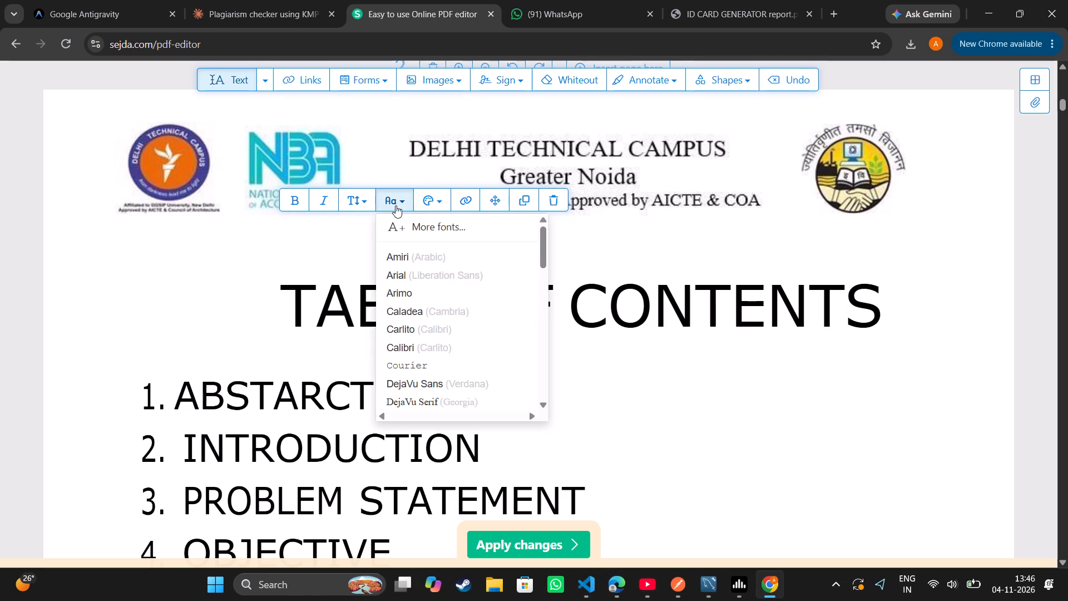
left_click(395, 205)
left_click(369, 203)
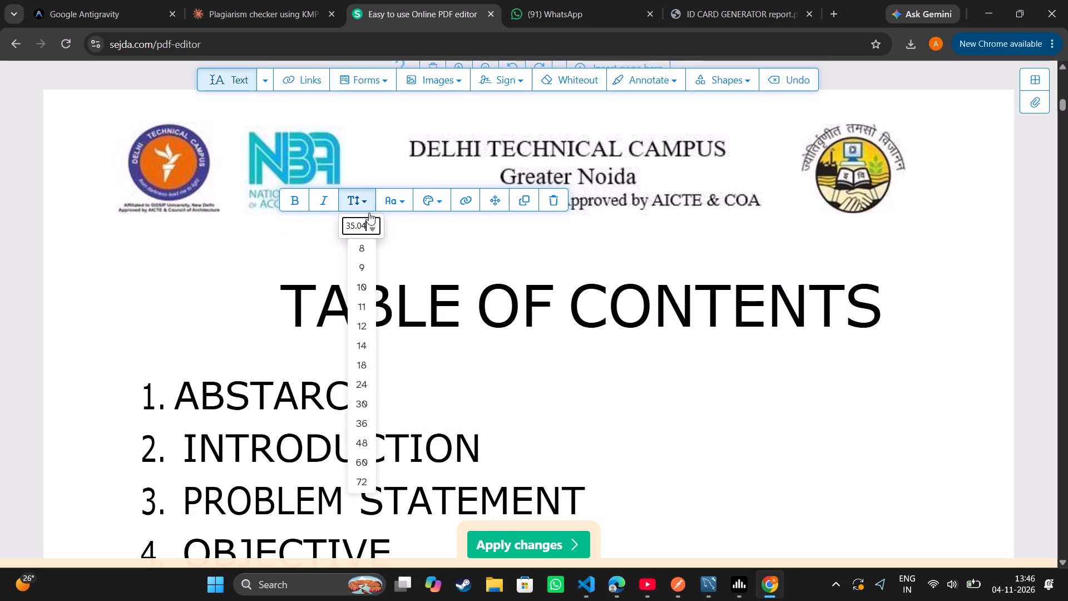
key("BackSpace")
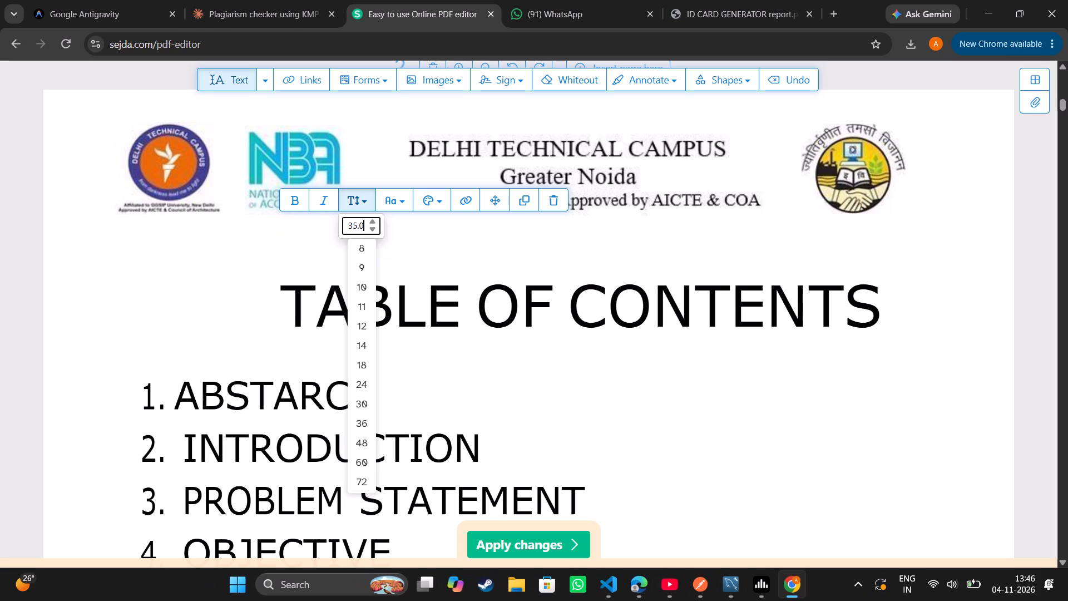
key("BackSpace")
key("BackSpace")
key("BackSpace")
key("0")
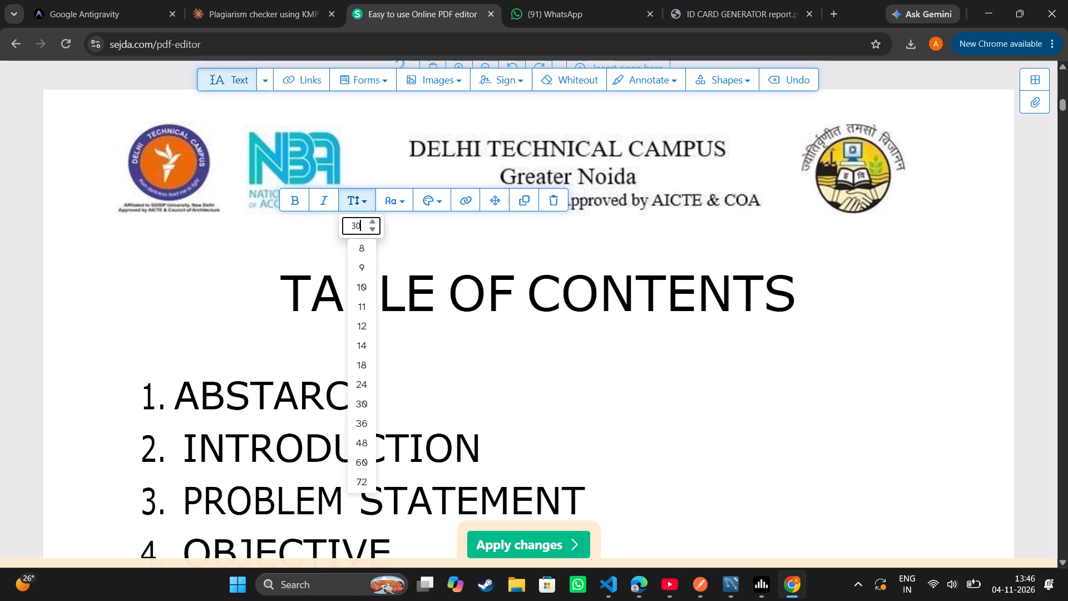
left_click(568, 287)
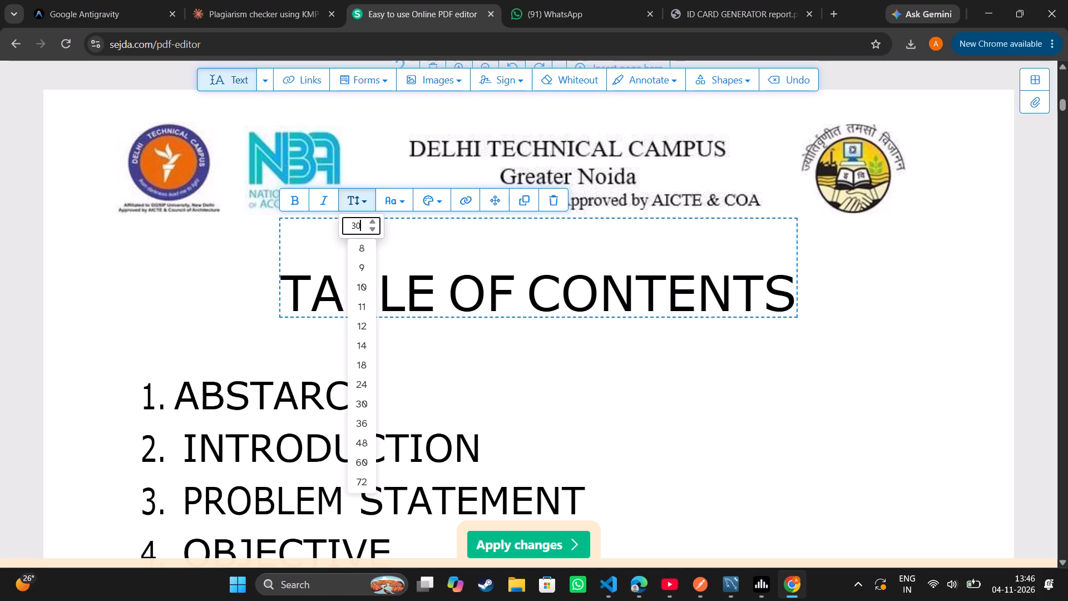
Set the font size of the "TABLE OF CONTENTS" heading on page 2 to 28.
left_click(364, 194)
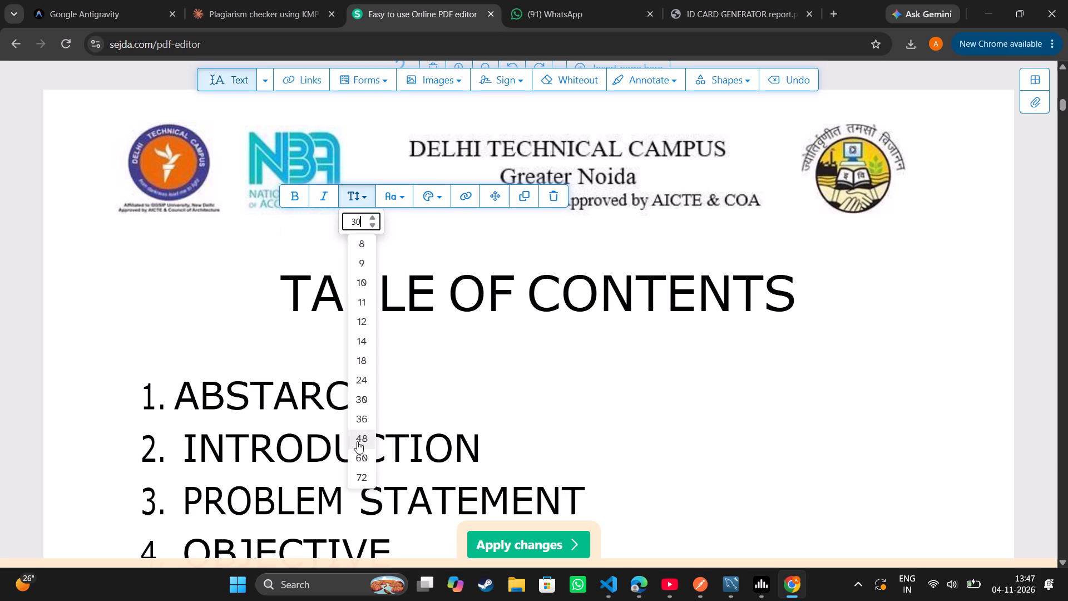
key("BackSpace")
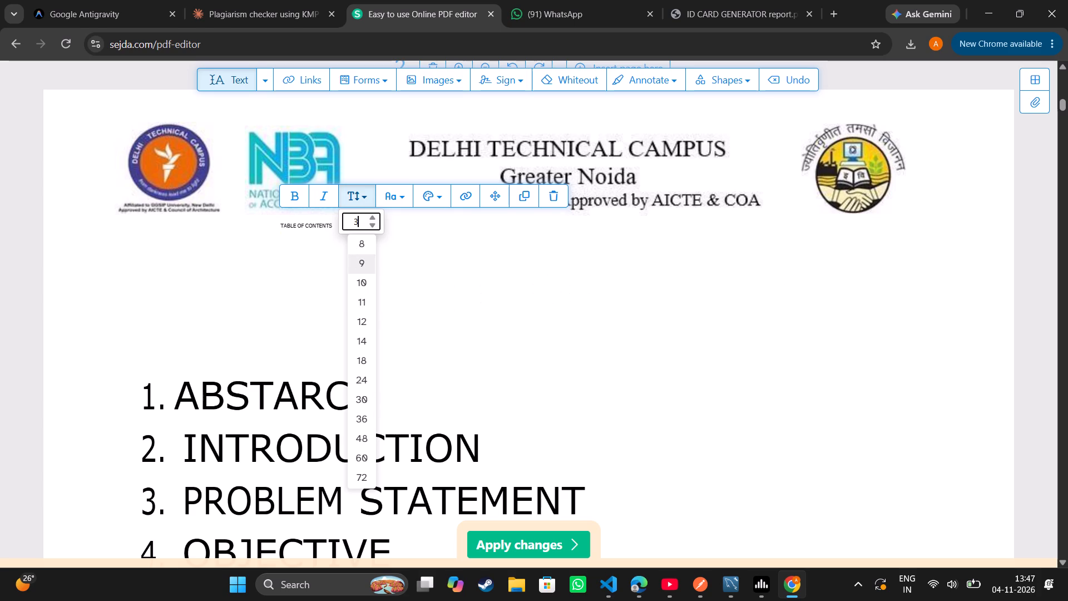
key("BackSpace")
type("28")
left_click(500, 314)
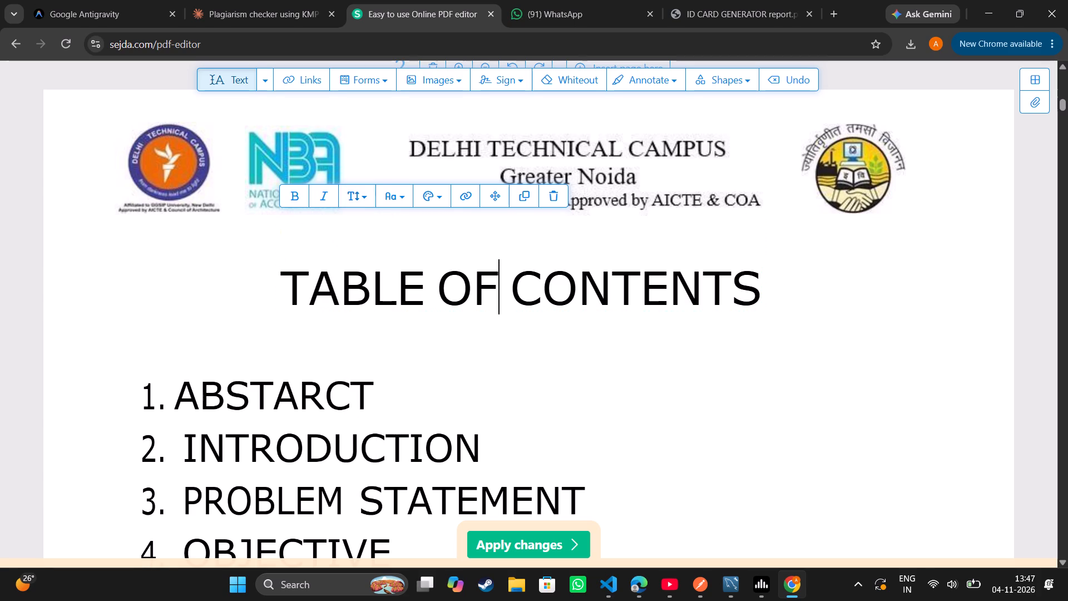
Remove the extra space before "REFERENCES" in item 10 of the table of contents, discarding any stray text box.
scroll(521, 357, "down", 9)
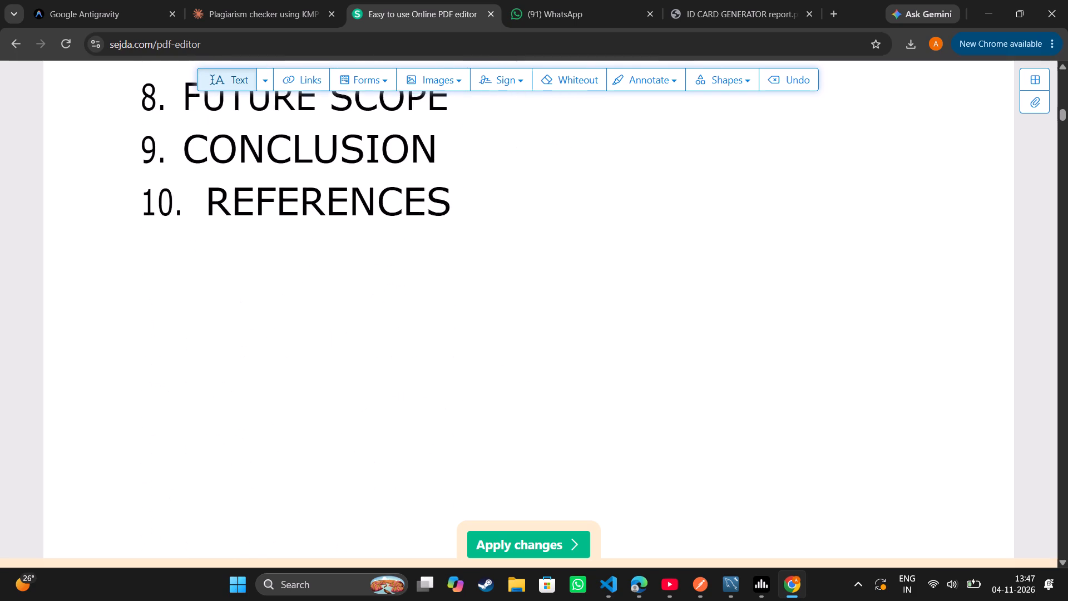
scroll(521, 357, "up", 1)
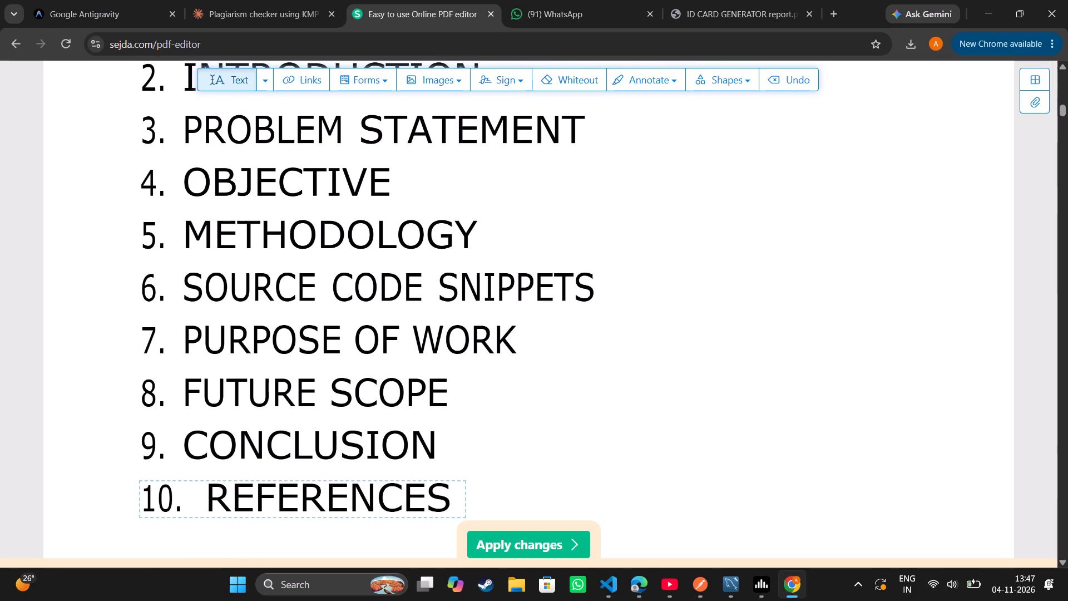
left_click(213, 490)
left_click(210, 492)
key("BackSpace")
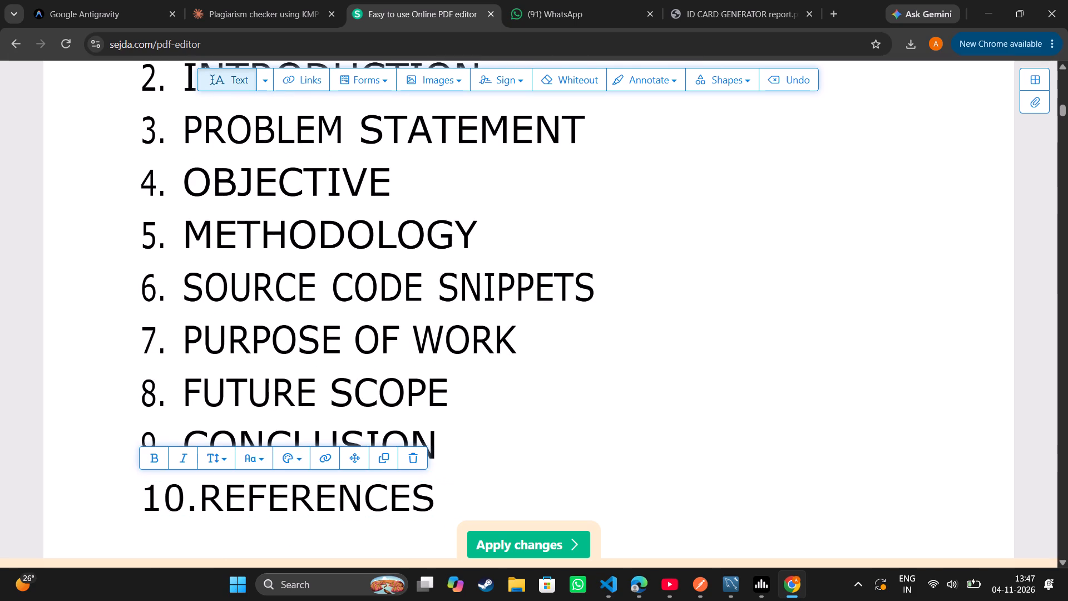
left_click(540, 454)
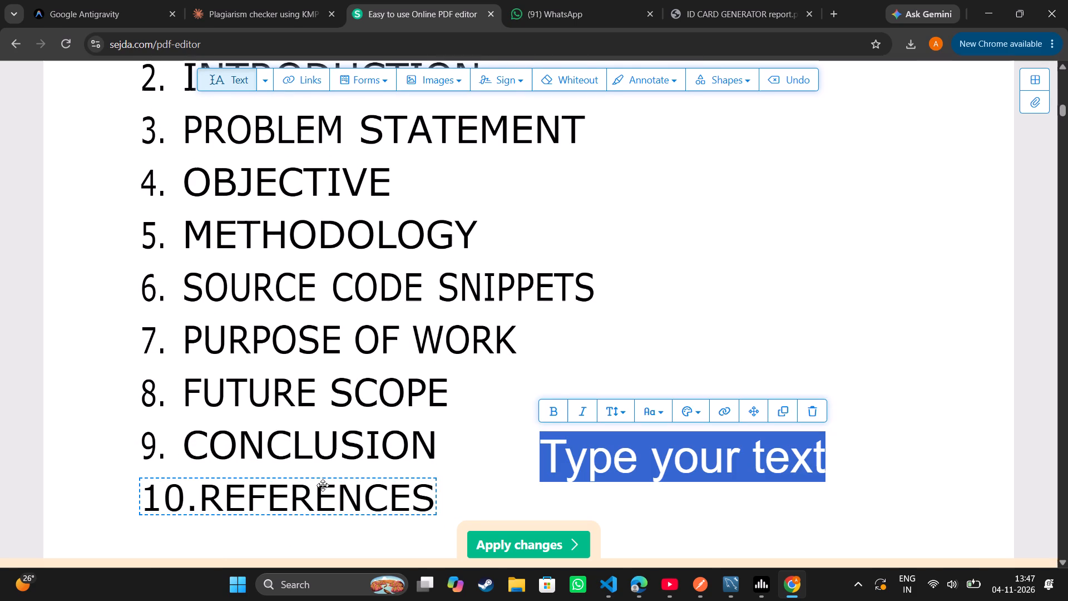
left_click(810, 408)
Move the "ABSTARCT" heading on page 3 slightly down and align it with the left edge of the abstract paragraph.
scroll(810, 408, "down", 12)
scroll(810, 408, "up", 1)
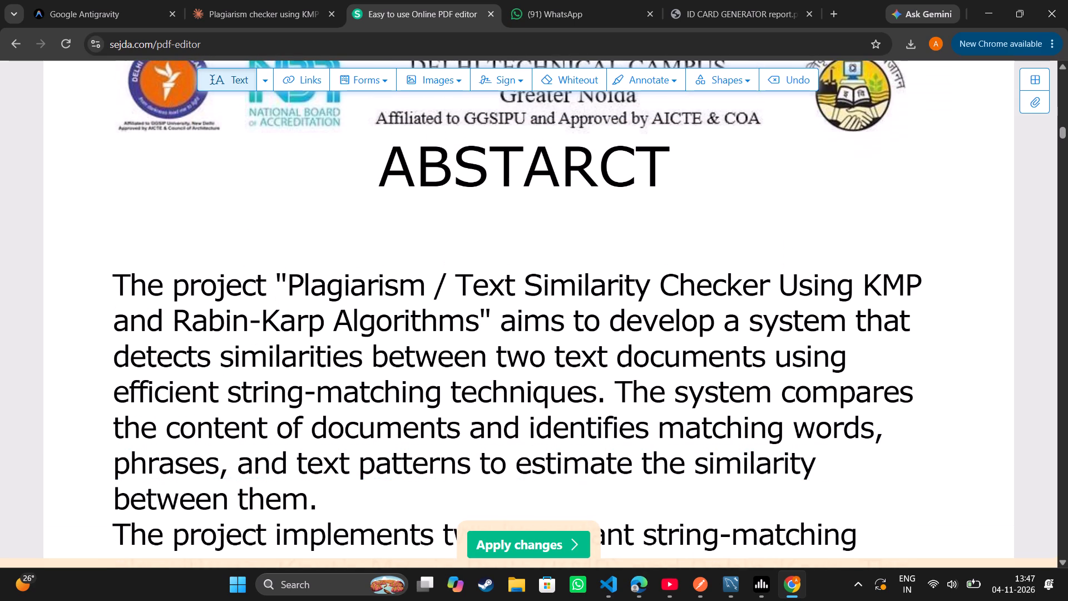
left_click_drag(647, 156, 613, 181)
left_click(613, 181)
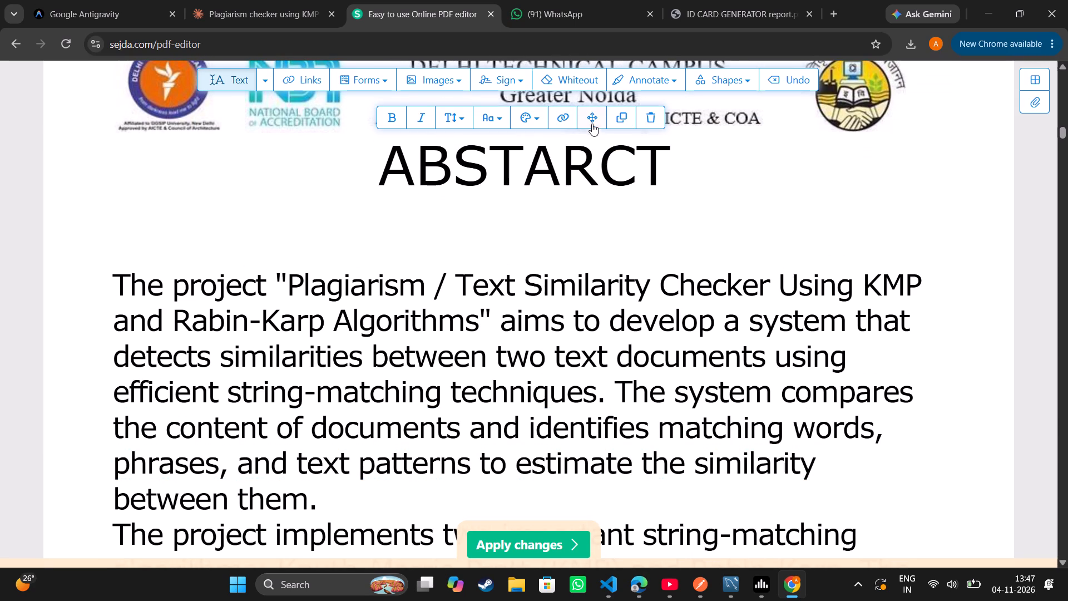
left_click(592, 122)
left_click_drag(585, 153, 479, 183)
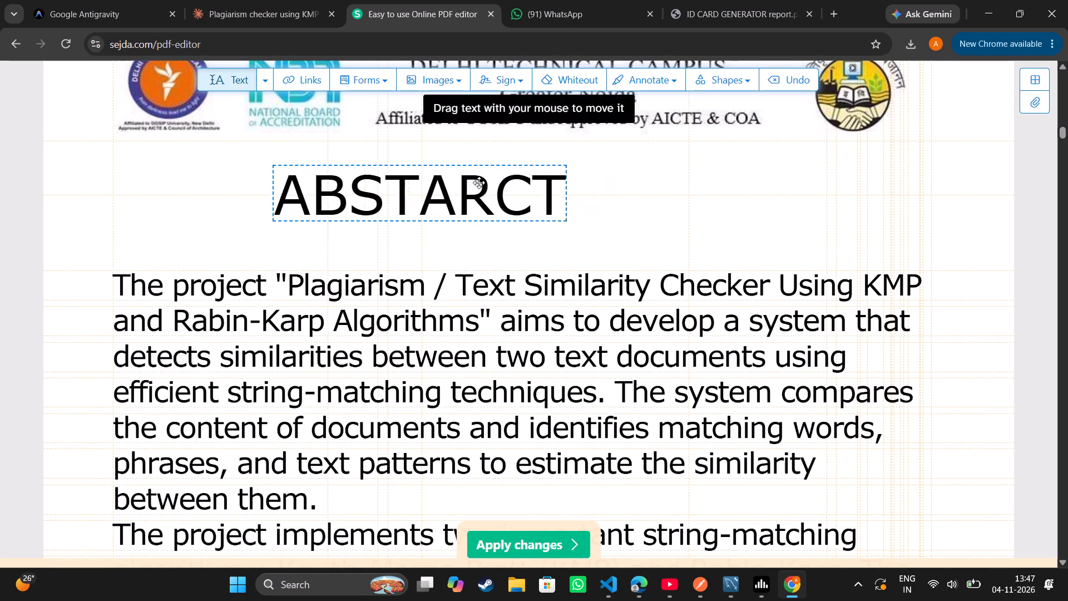
left_click_drag(479, 183, 324, 196)
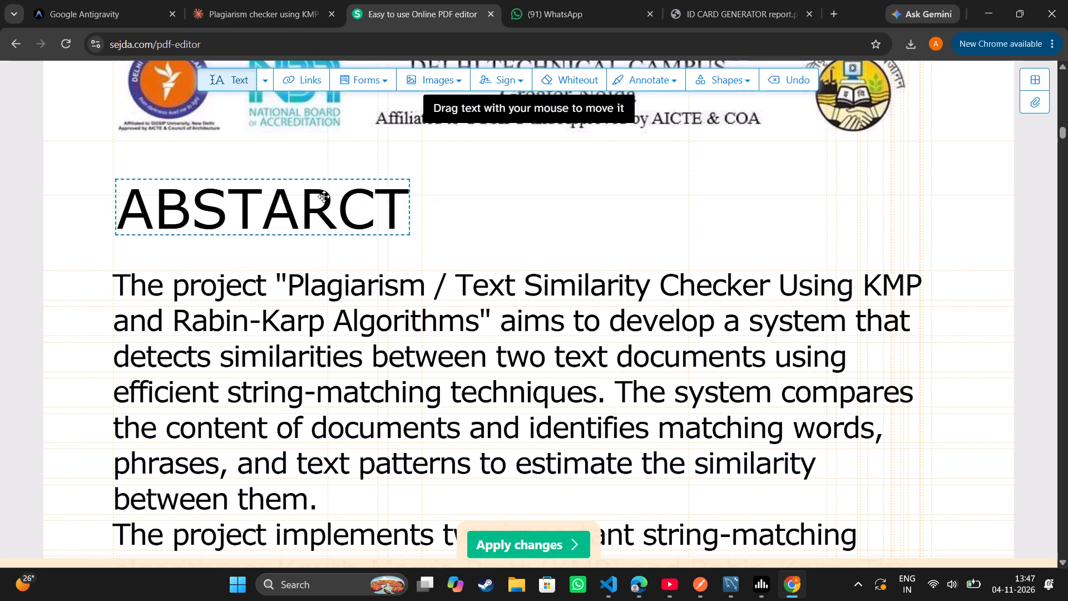
left_click_drag(324, 196, 321, 195)
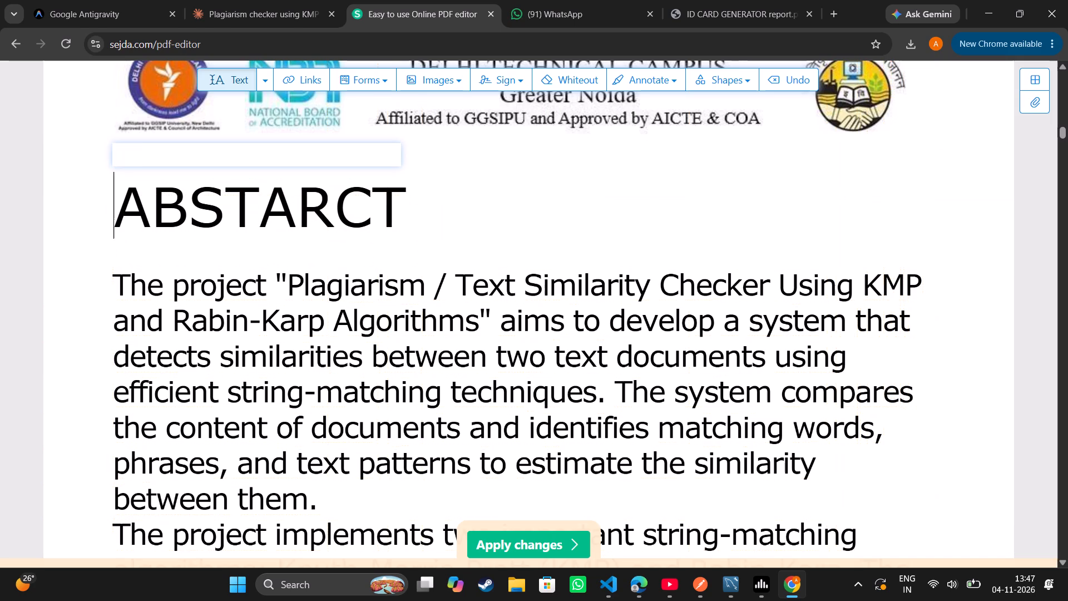
Set the font size of the "ABSTARCT" heading to 28 and discard any stray text box placed below it.
left_click(389, 194)
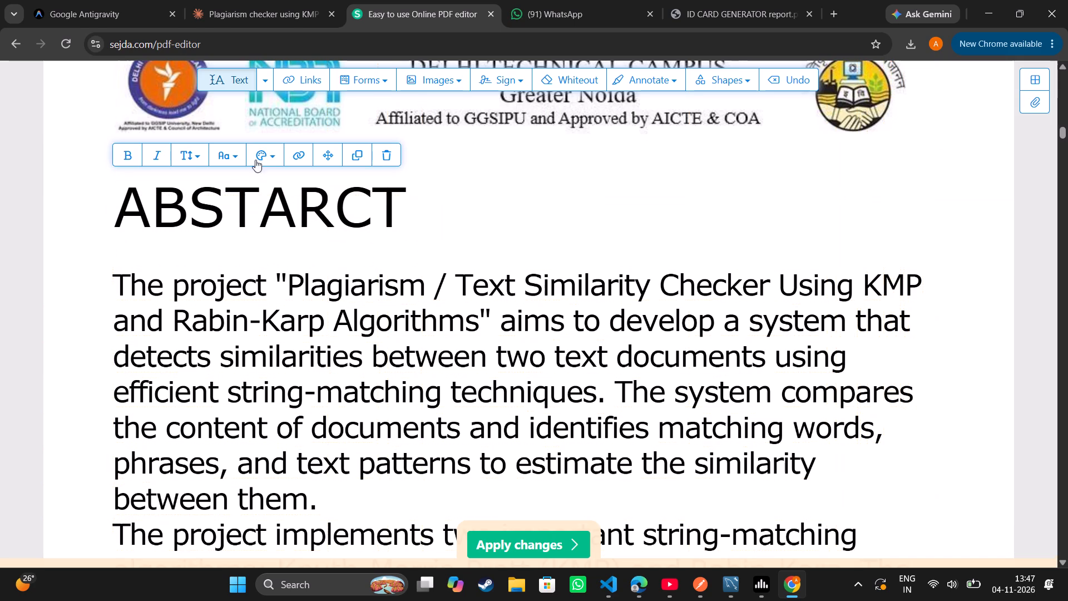
left_click(201, 156)
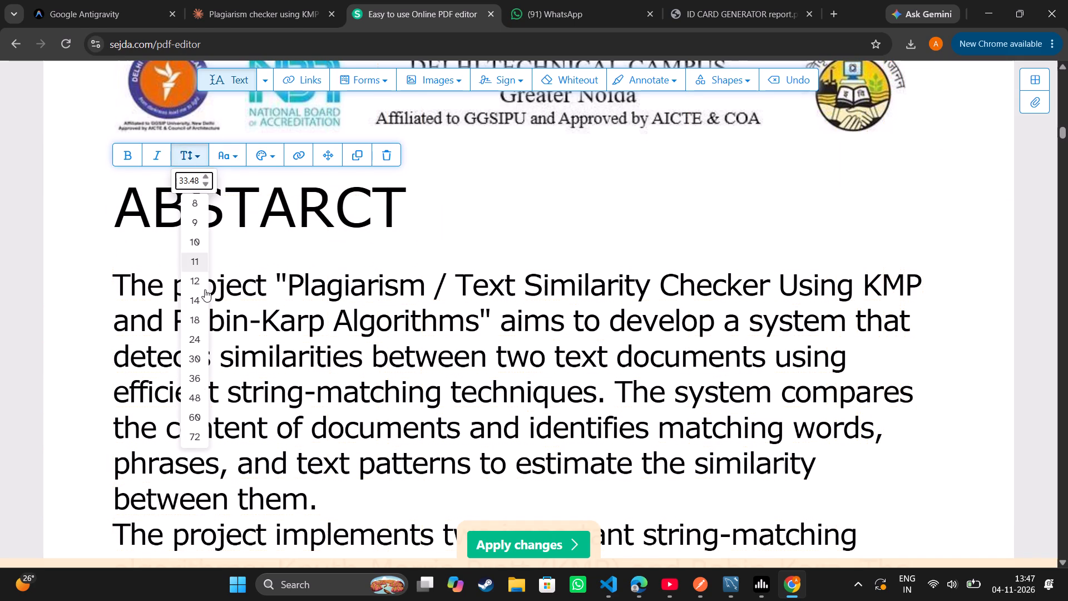
key("BackSpace")
key("BackSpace")
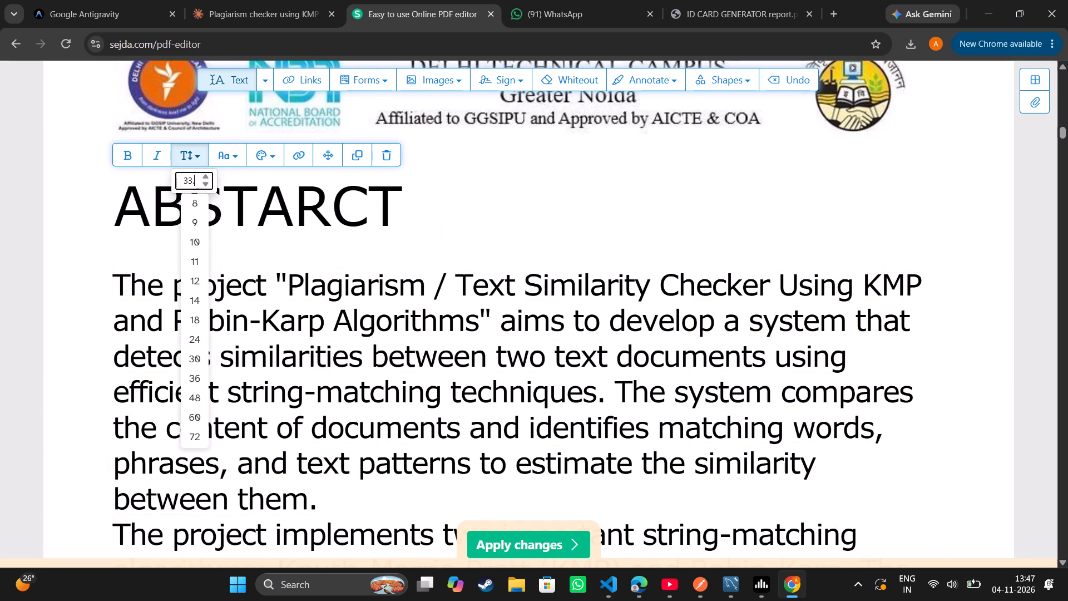
key("BackSpace")
key("BackSpace")
key("BackSpace")
type("28")
left_click(317, 238)
scroll(317, 238, "up", 1)
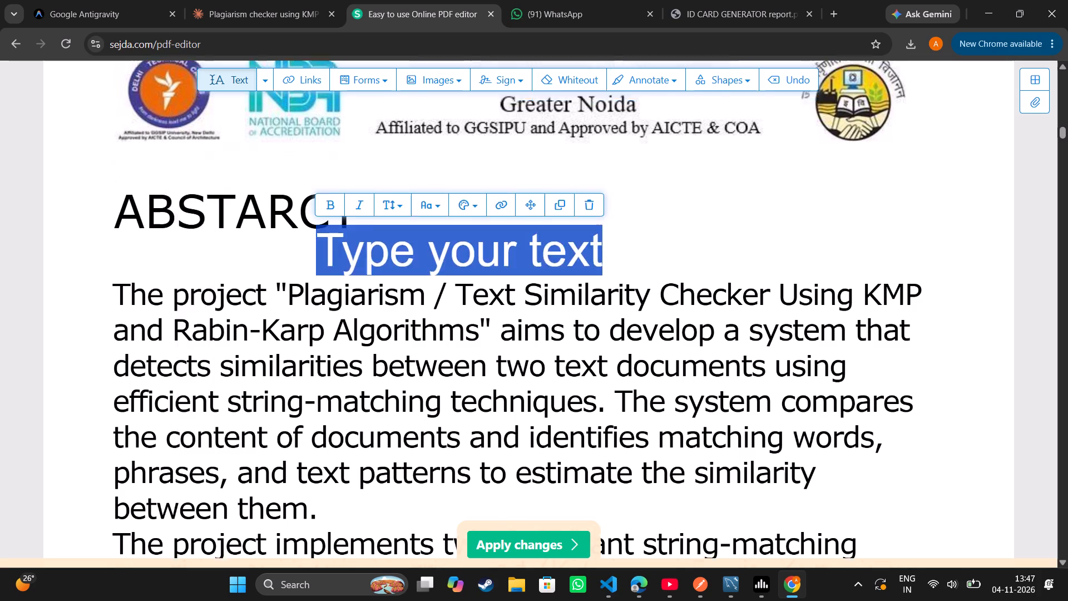
scroll(317, 238, "up", 1)
left_click(577, 359)
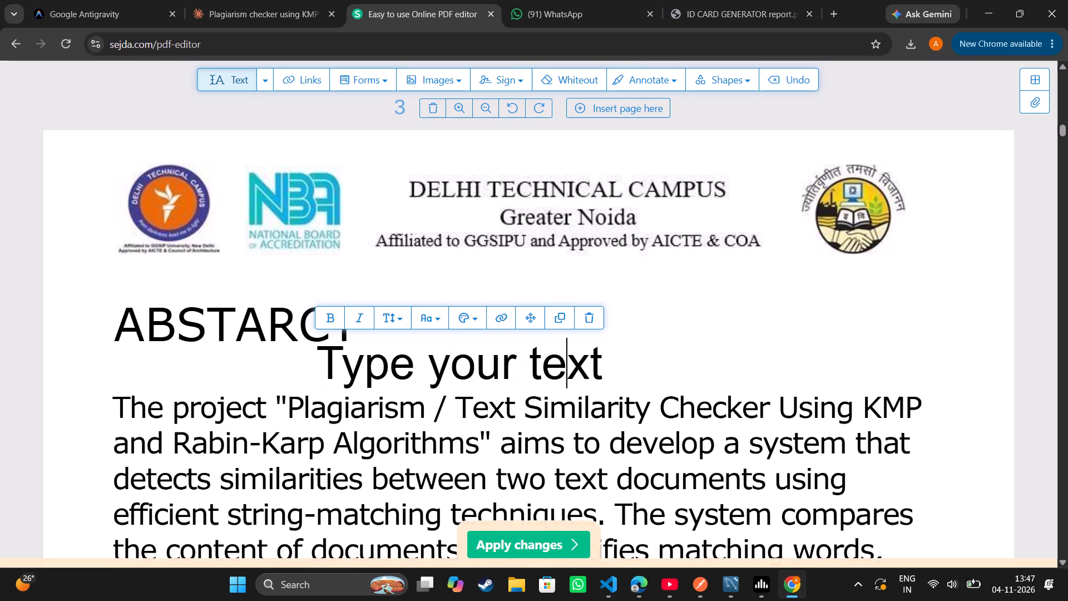
left_click(594, 323)
Move the "TABLE OF CONTENTS" heading on page 2 to align with the left edge of the numbered list.
scroll(594, 323, "up", 5)
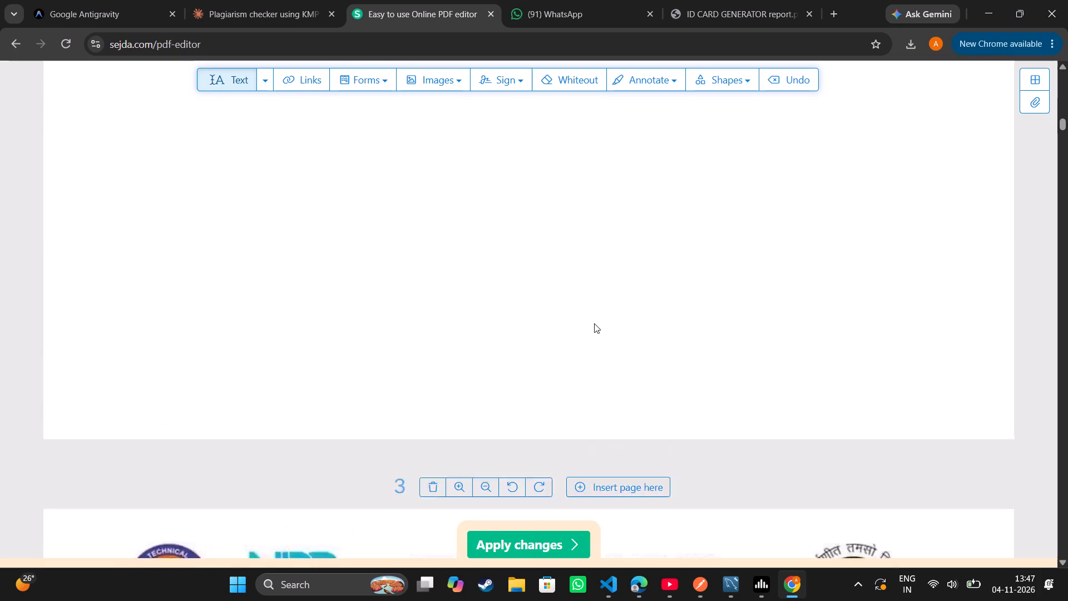
scroll(594, 323, "up", 7)
scroll(594, 323, "down", 1)
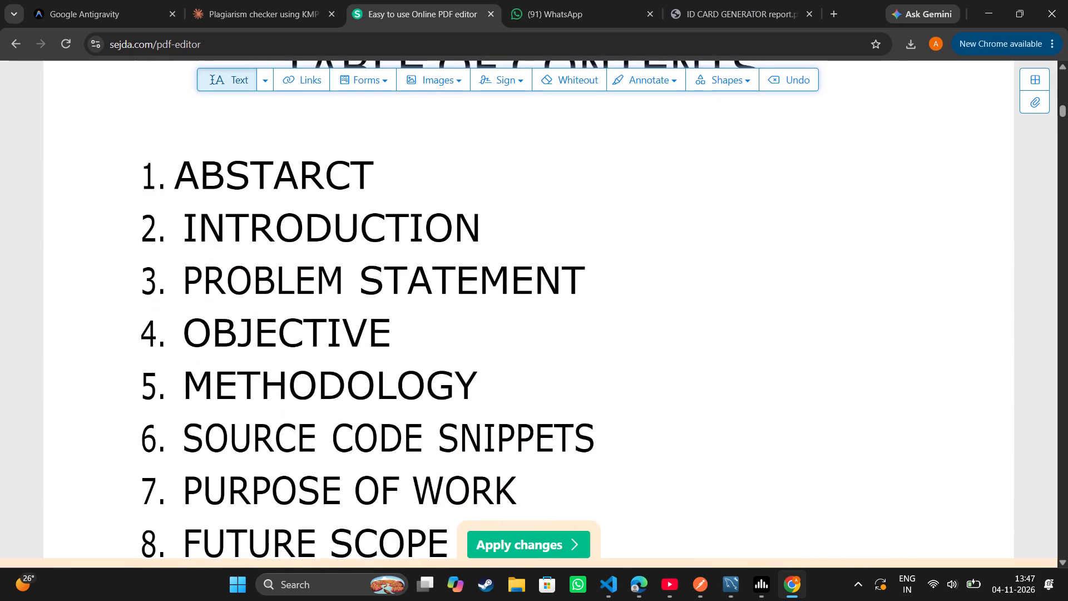
scroll(594, 323, "down", 2)
scroll(594, 323, "up", 3)
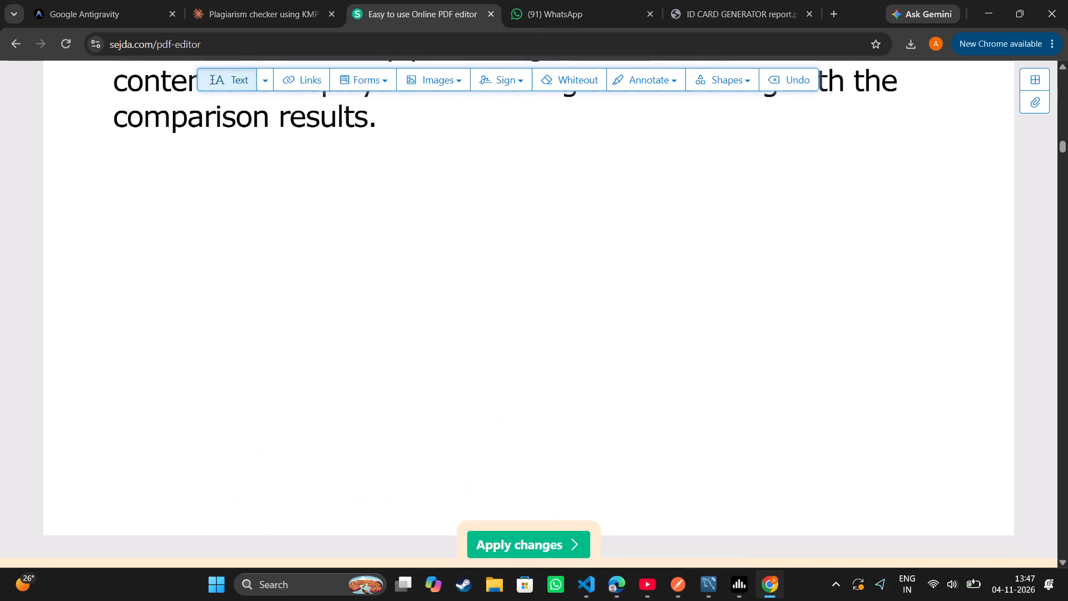
scroll(594, 323, "up", 8)
scroll(594, 323, "down", 2)
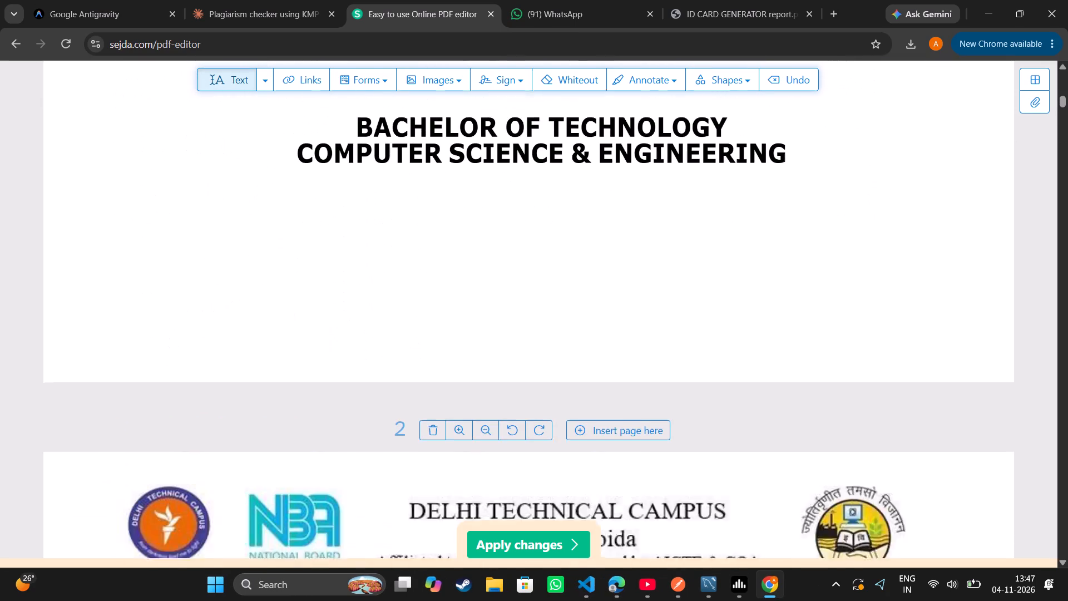
scroll(594, 323, "down", 3)
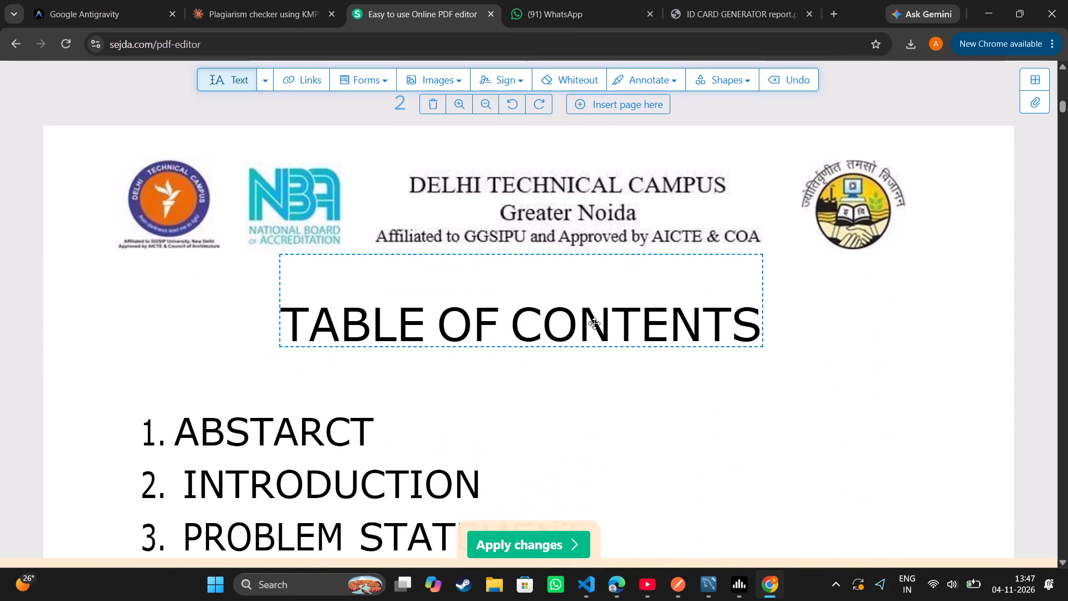
left_click_drag(594, 323, 456, 341)
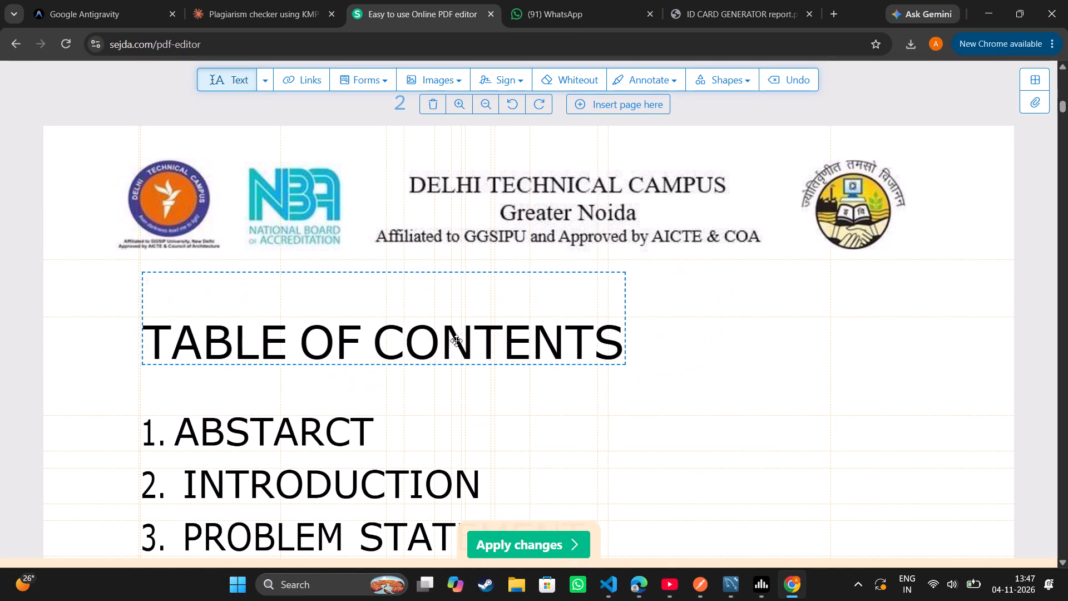
left_click_drag(456, 341, 454, 333)
Set the font size of the "INTRODUCTION" heading on page 4 to 28 and discard any stray text box below it.
scroll(661, 383, "up", 4)
scroll(661, 383, "right", 1)
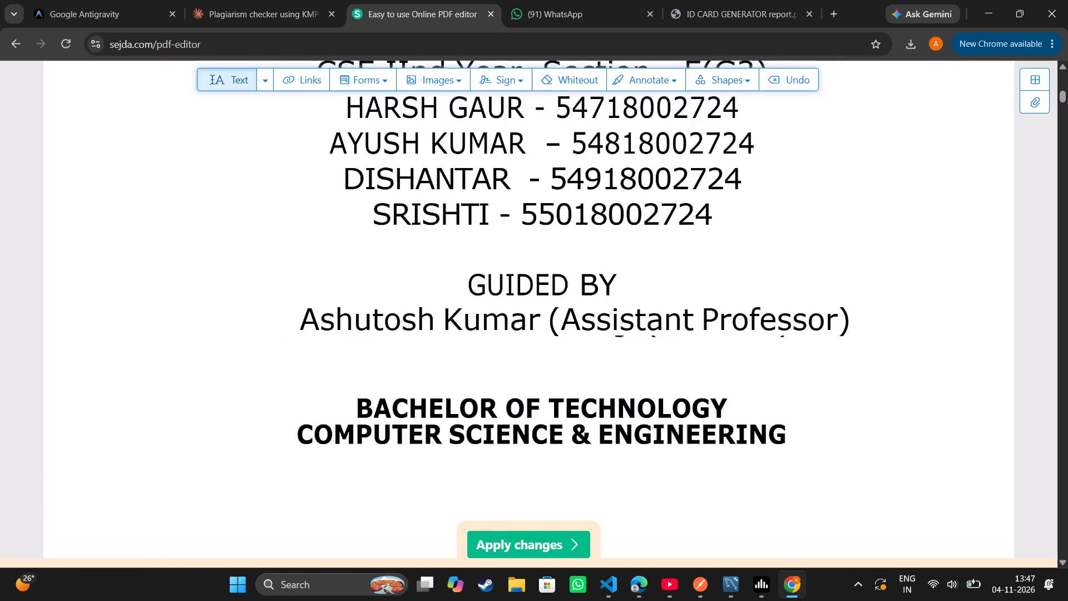
scroll(661, 383, "right", 2)
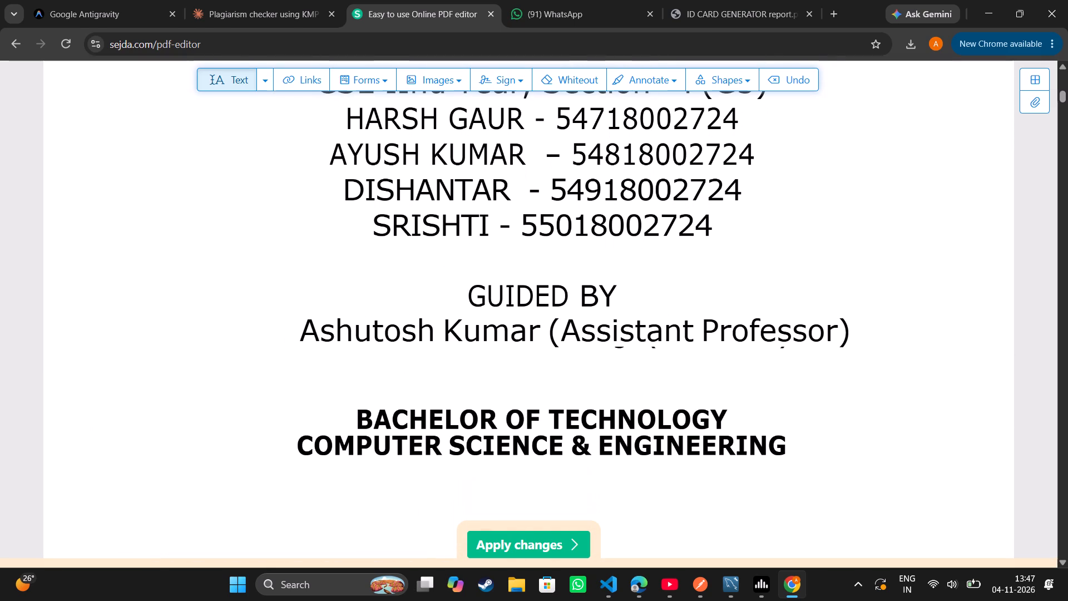
scroll(661, 383, "right", 1)
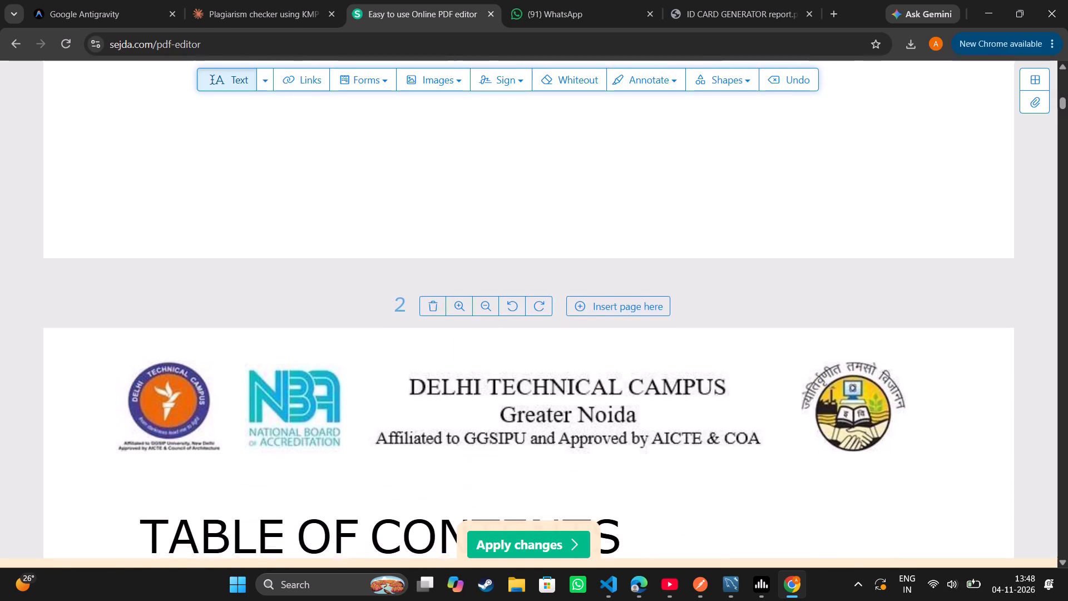
scroll(661, 383, "down", 9)
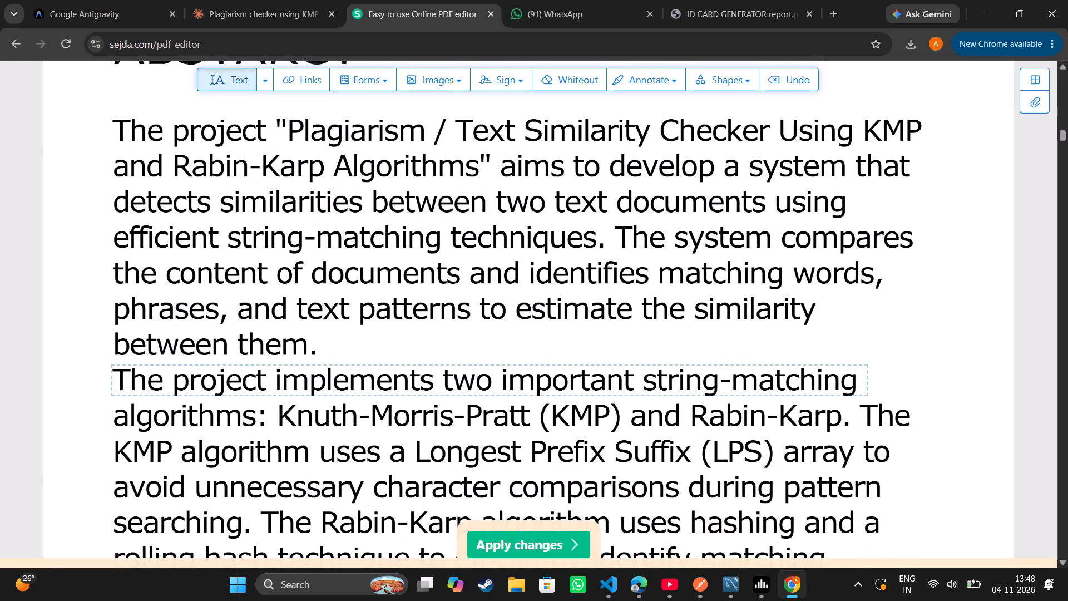
scroll(661, 383, "down", 7)
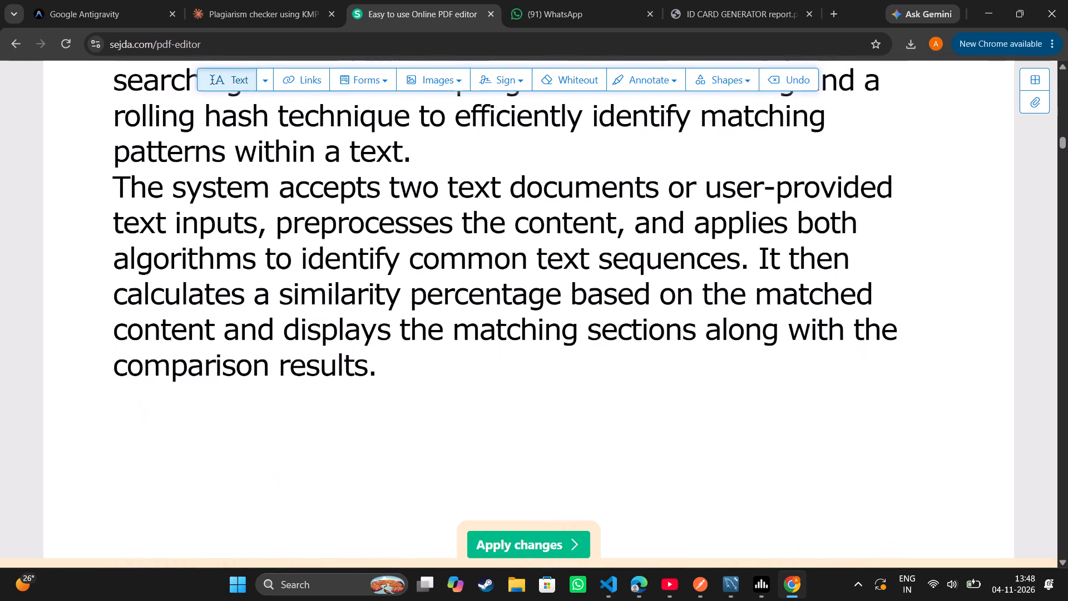
scroll(661, 383, "down", 5)
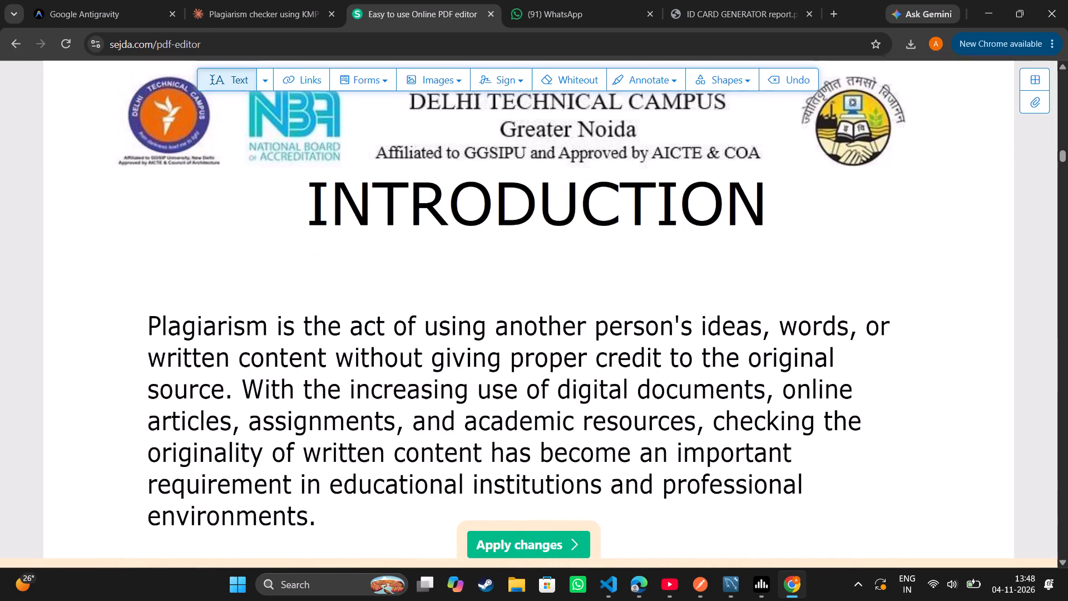
left_click(602, 212)
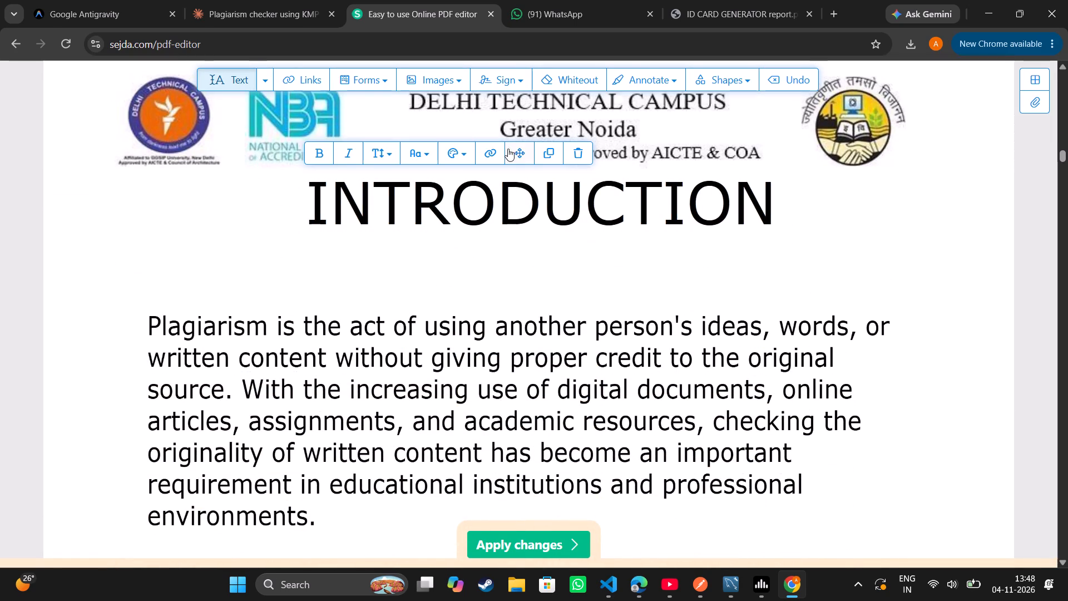
left_click(392, 154)
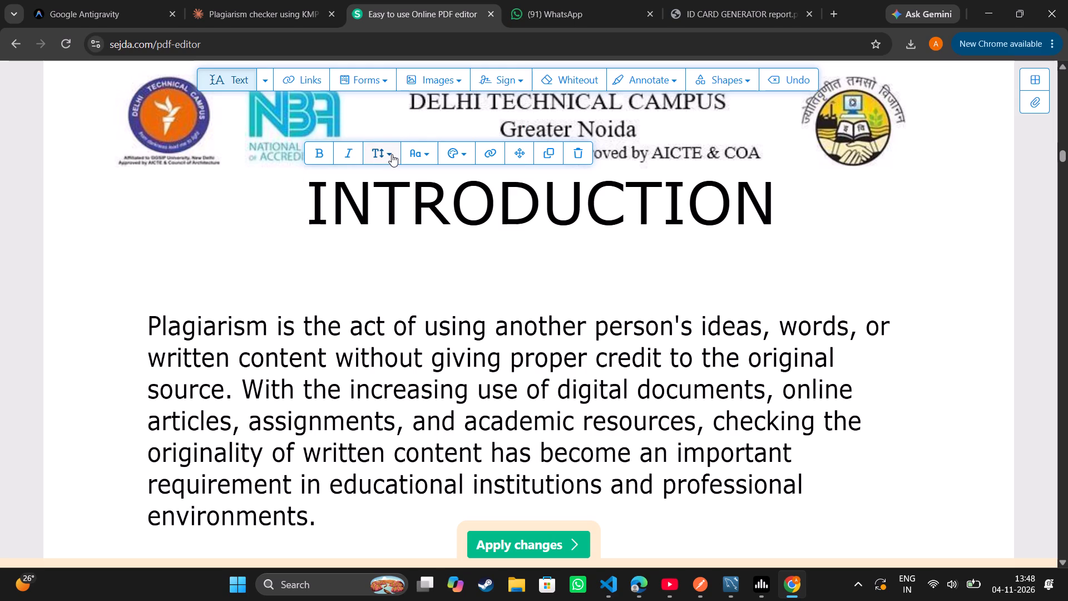
key("BackSpace")
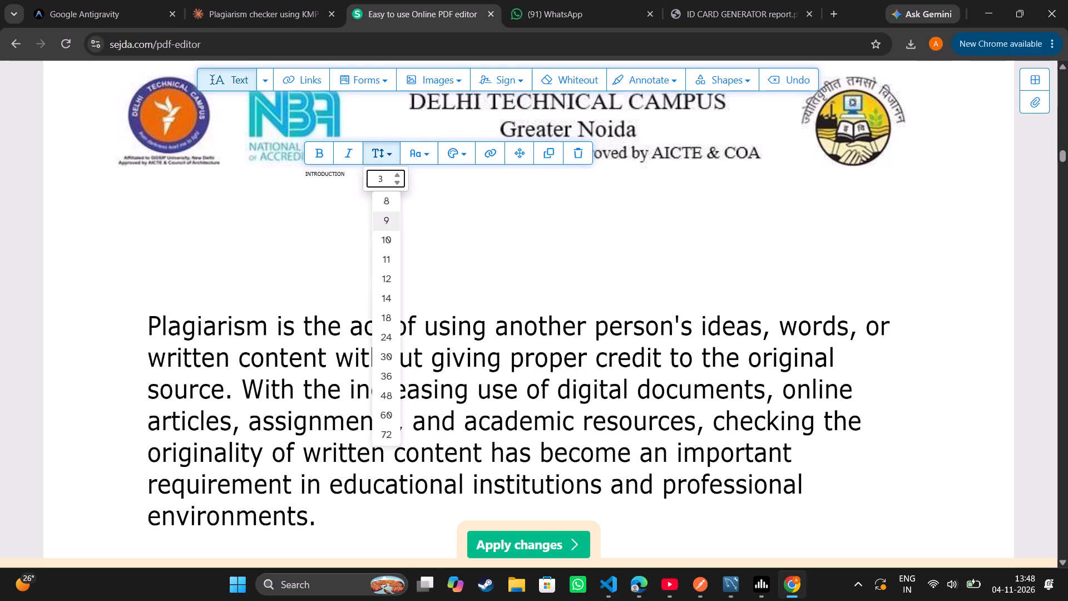
key("BackSpace")
type("28")
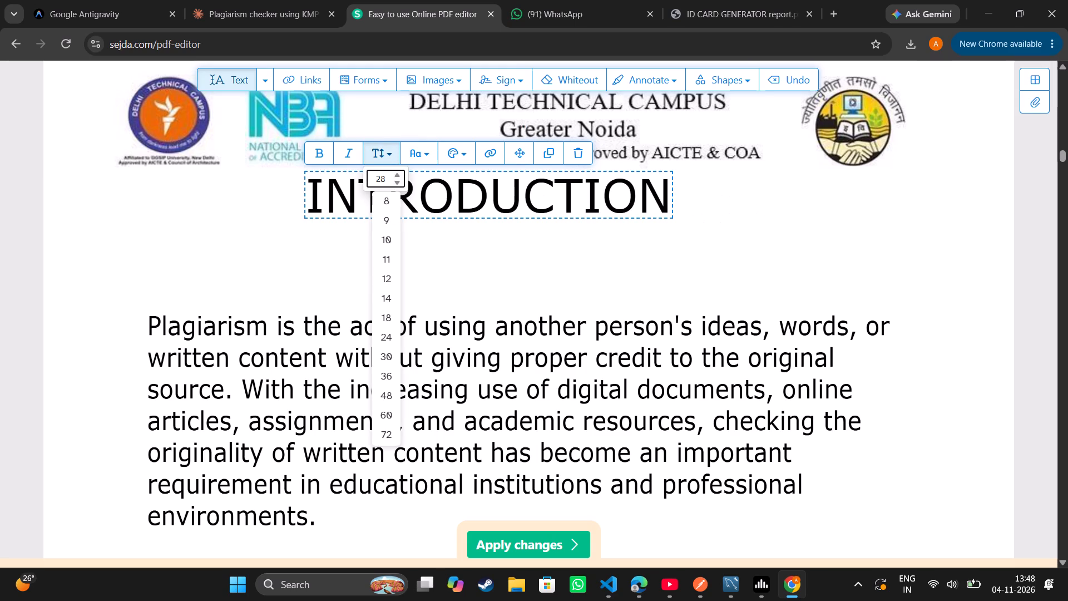
left_click_drag(491, 209, 442, 216)
left_click(467, 274)
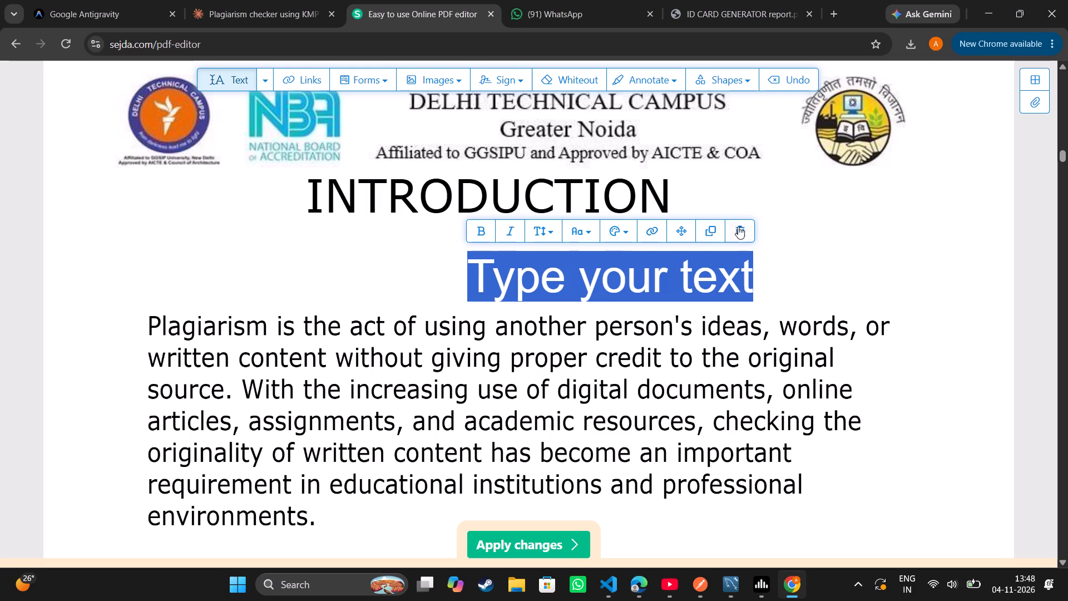
left_click(739, 227)
Move the "INTRODUCTION" heading down to just above its first paragraph, aligned with the paragraph's left edge.
left_click(581, 189)
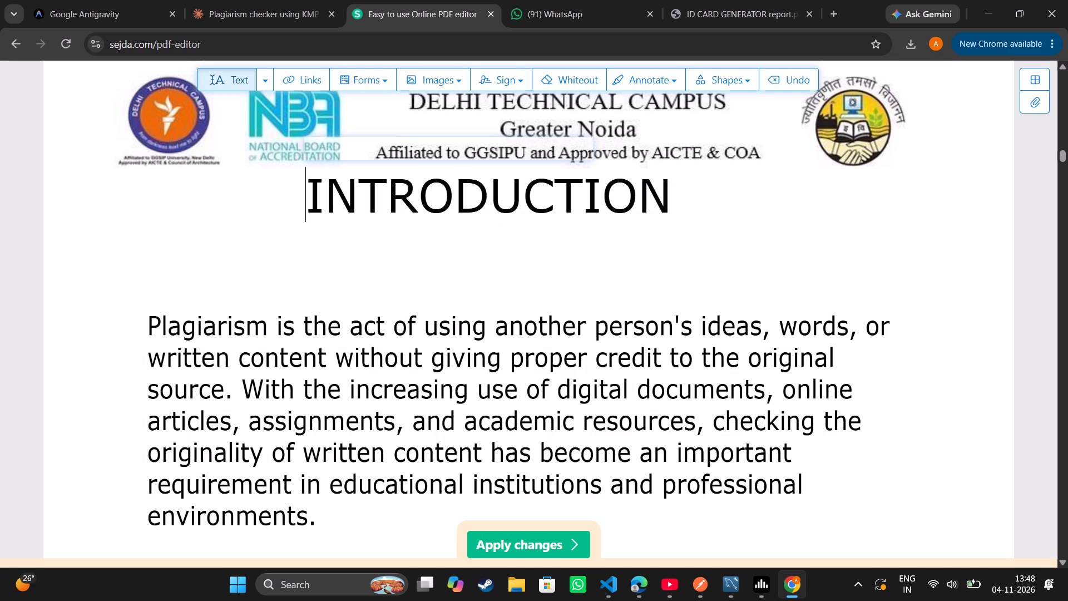
left_click(523, 147)
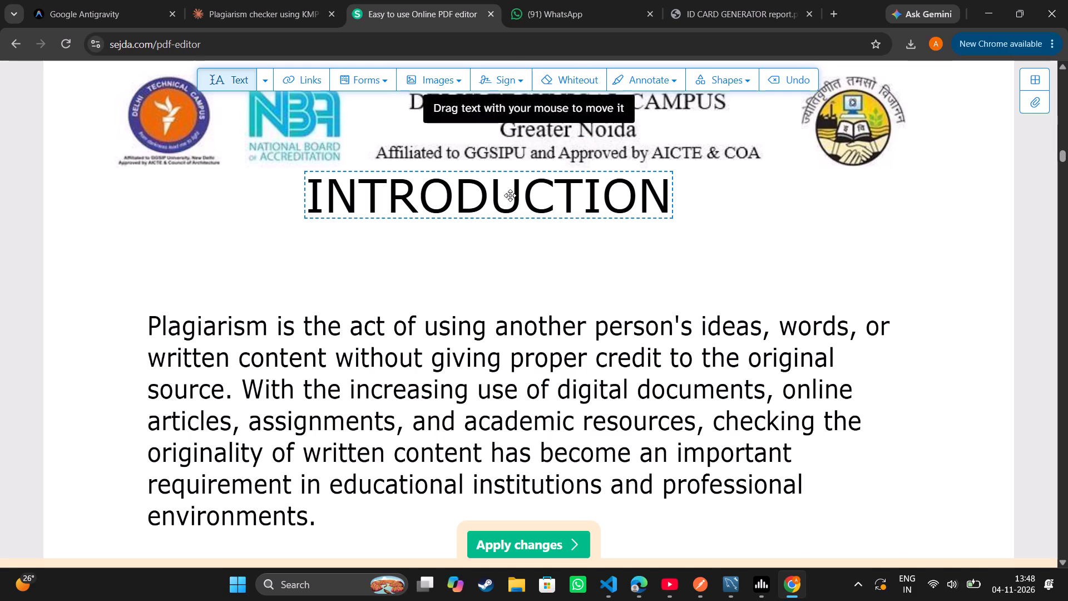
left_click_drag(510, 195, 353, 260)
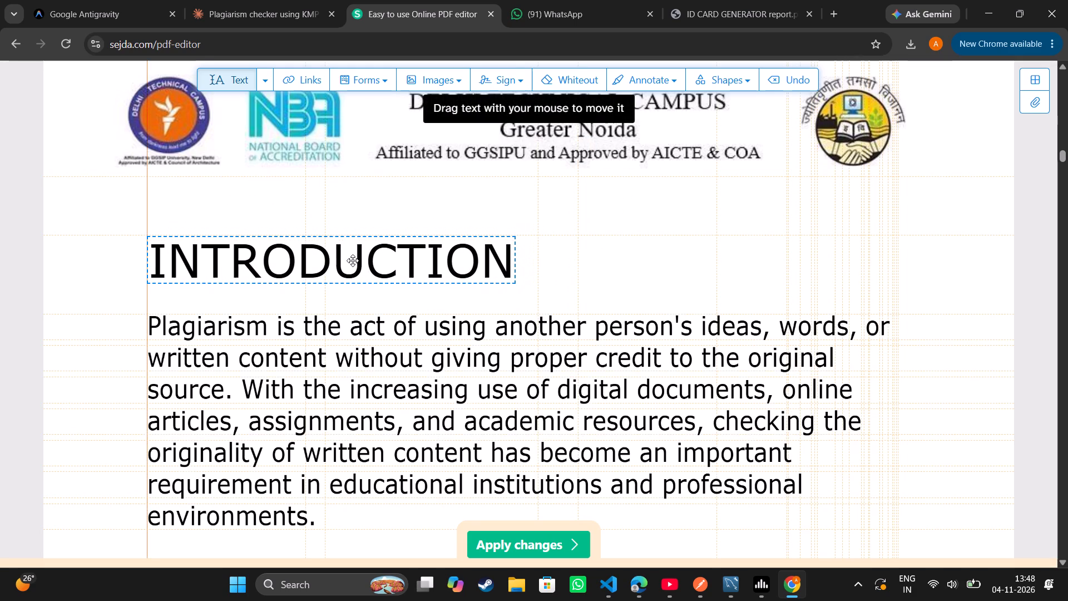
left_click_drag(353, 260, 353, 259)
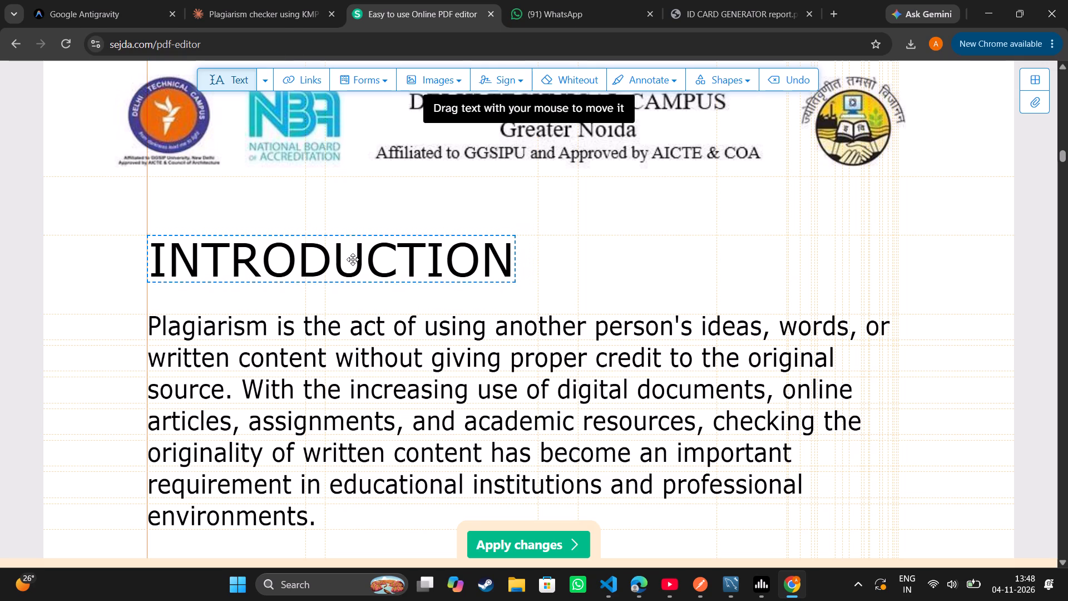
left_click_drag(353, 259, 352, 261)
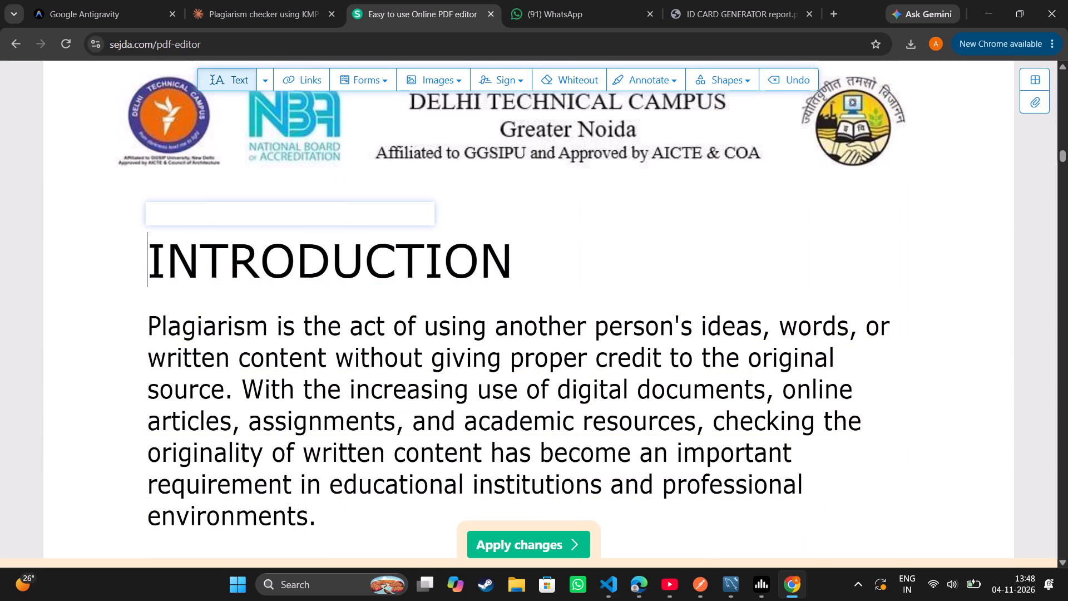
Set the font size of the "PROBLEM STATEMENT" heading on page 5 to 28.
scroll(591, 242, "down", 4)
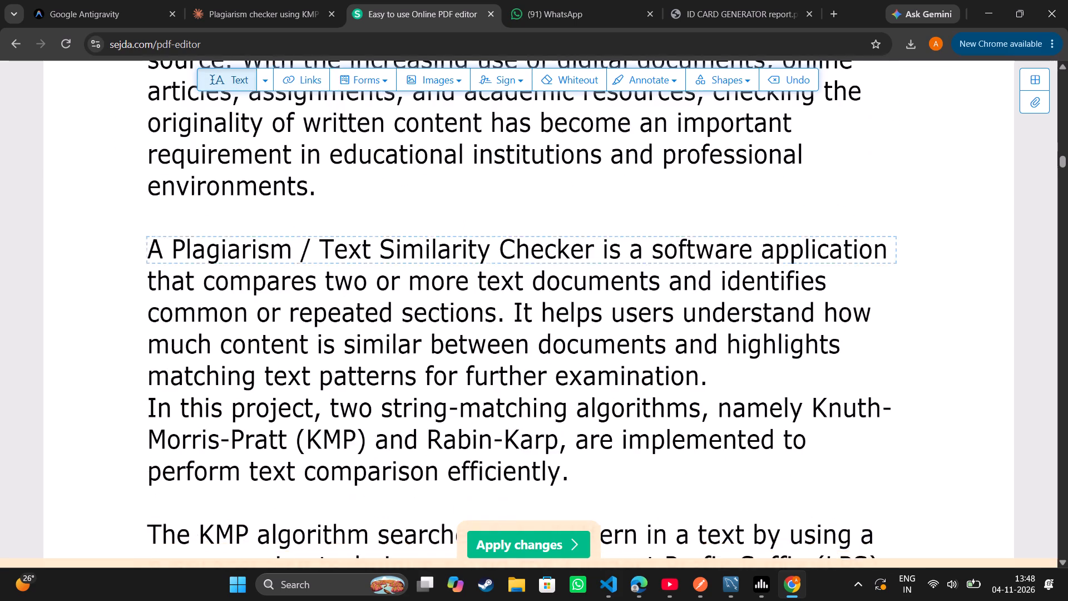
scroll(591, 242, "down", 8)
scroll(591, 242, "up", 7)
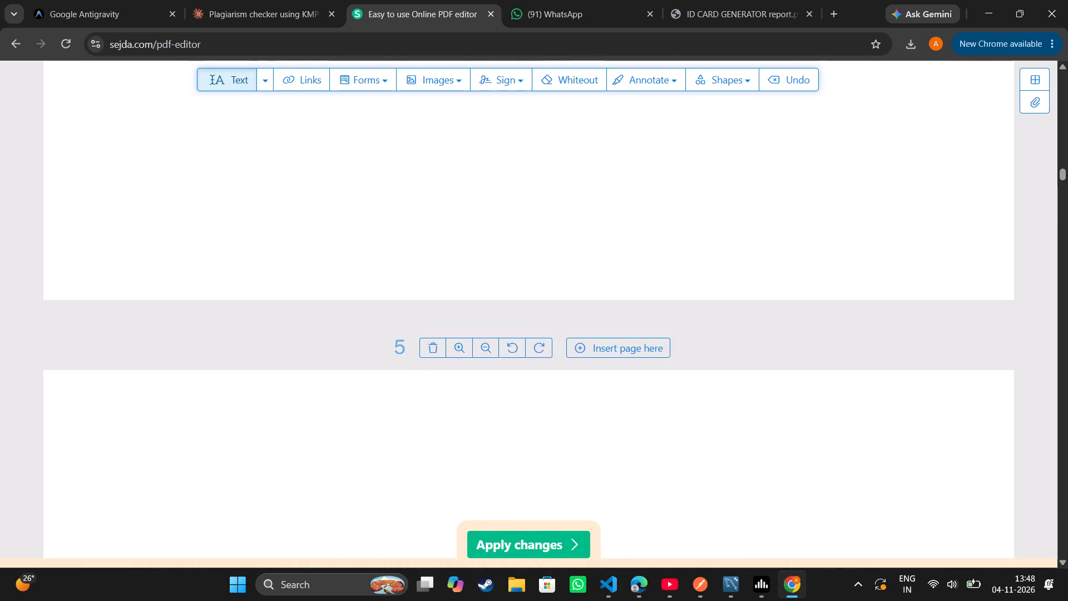
scroll(591, 242, "up", 2)
scroll(591, 242, "down", 4)
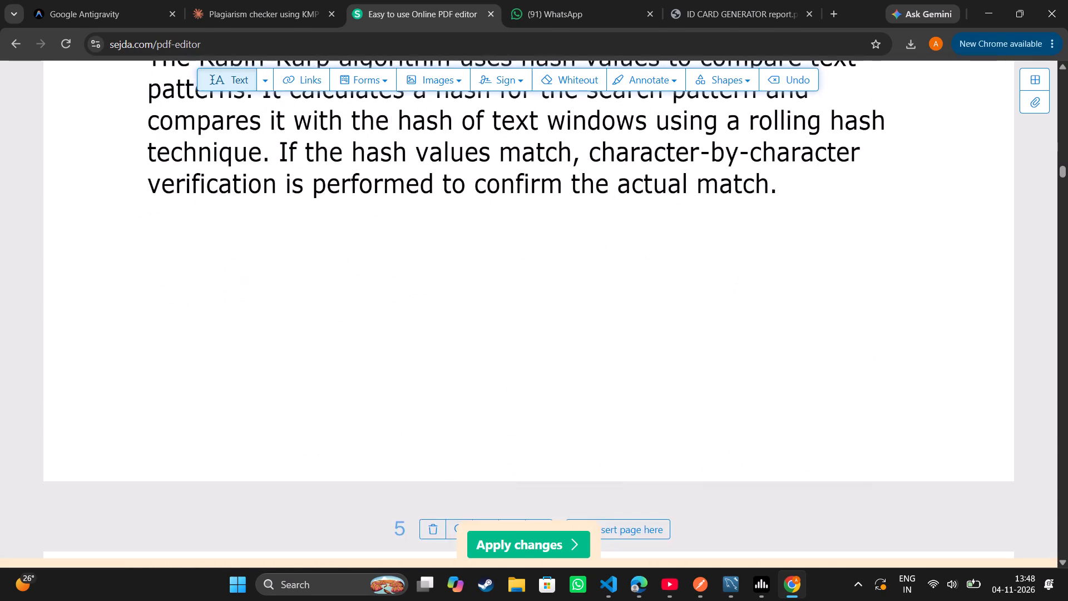
scroll(591, 242, "down", 4)
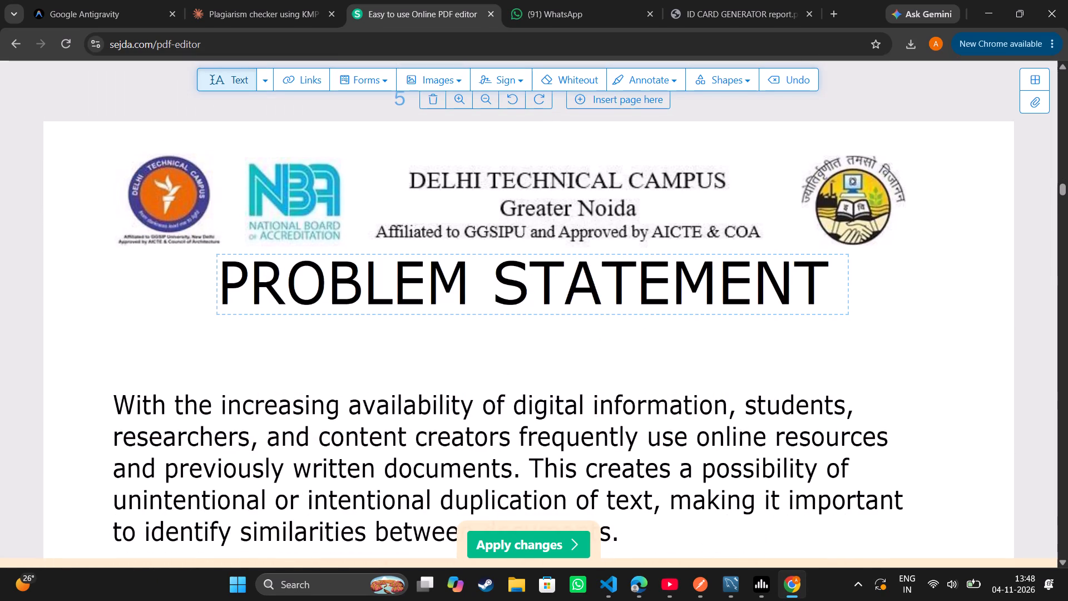
left_click(627, 294)
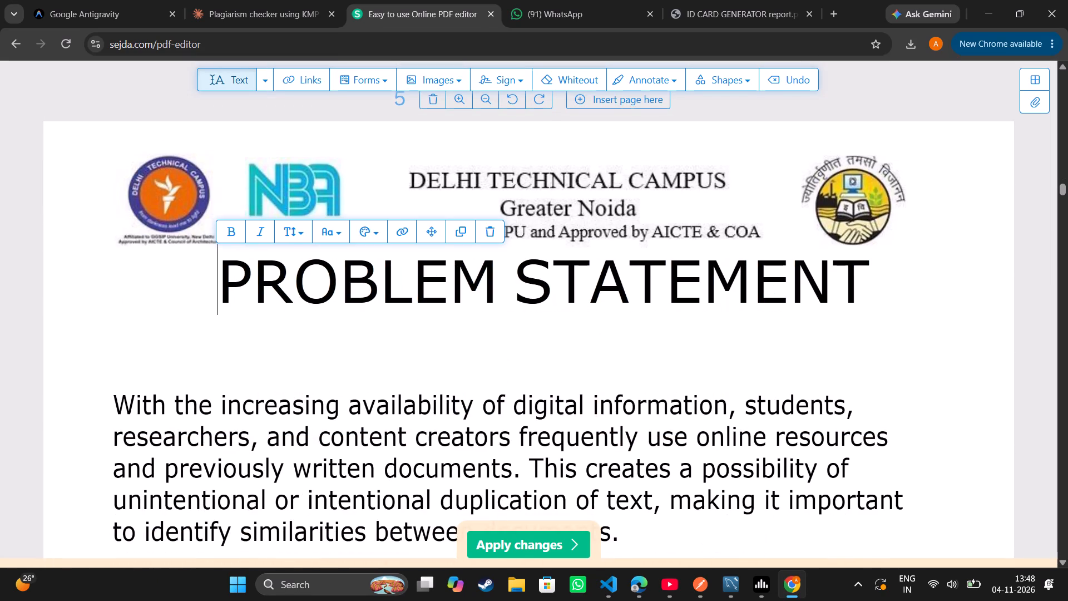
left_click(301, 231)
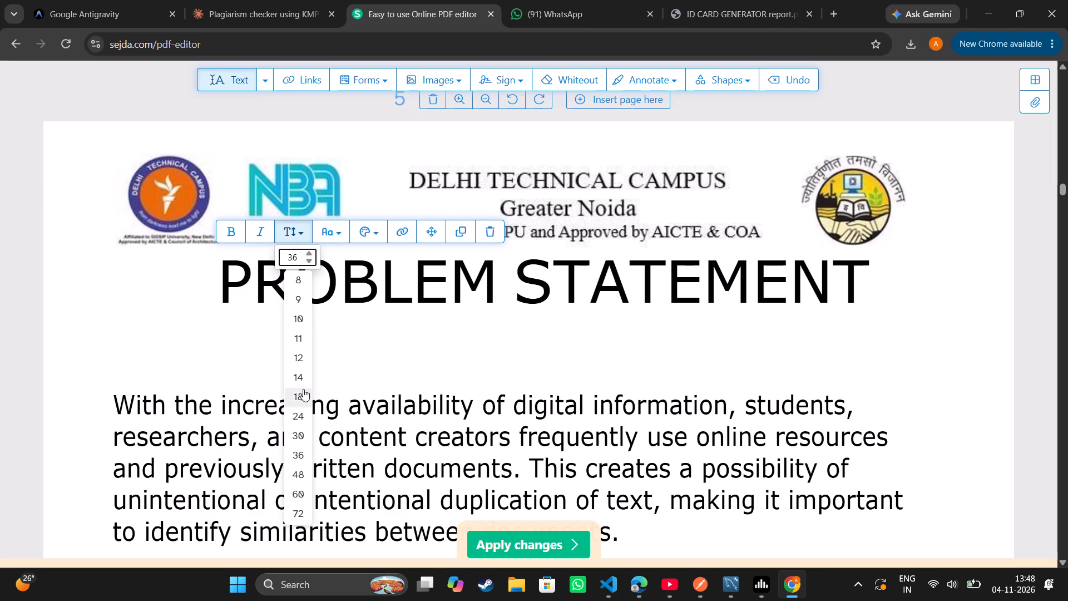
key("BackSpace")
key("BackSpace")
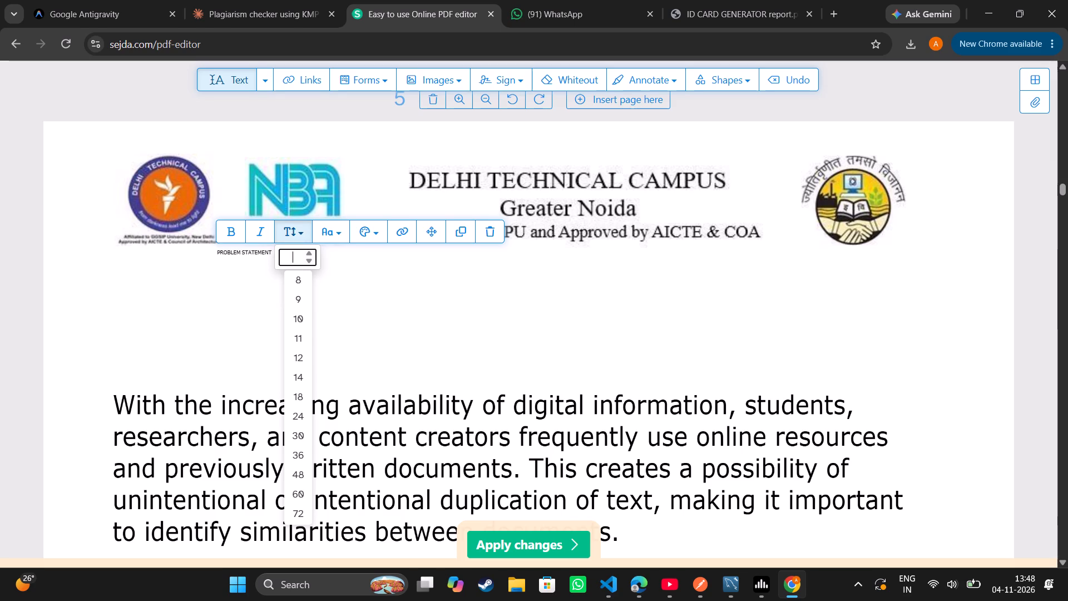
type("28")
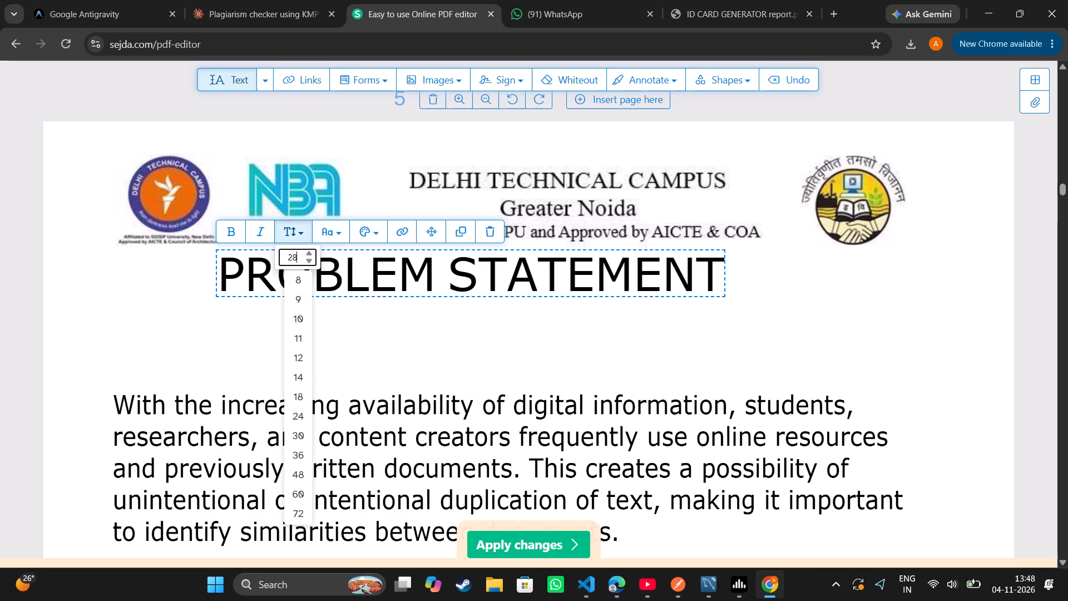
Move the "PROBLEM STATEMENT" heading down towards its first paragraph and align it with the paragraph's left edge.
left_click_drag(430, 287, 400, 304)
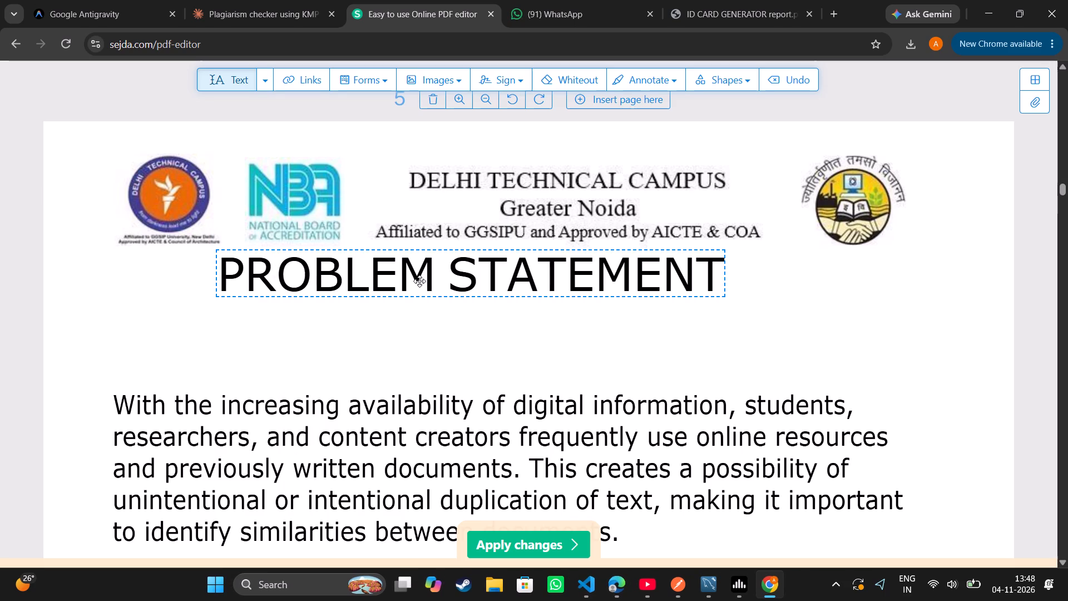
left_click(419, 281)
left_click(433, 233)
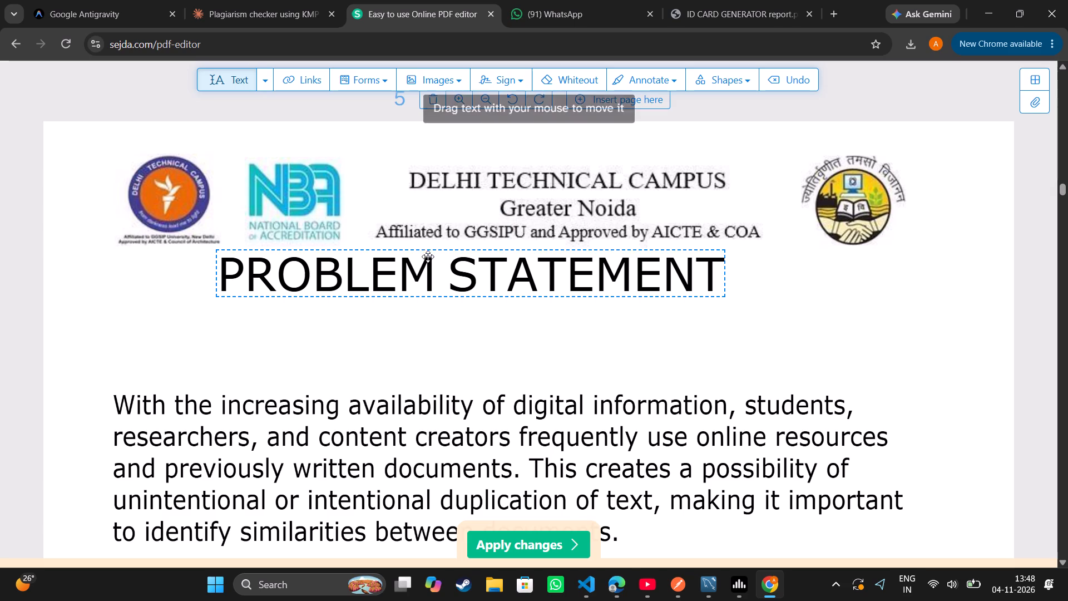
left_click_drag(426, 262, 324, 327)
Set the font size of the "OBJECTIVE" heading on page 6 to 28.
scroll(400, 344, "down", 5)
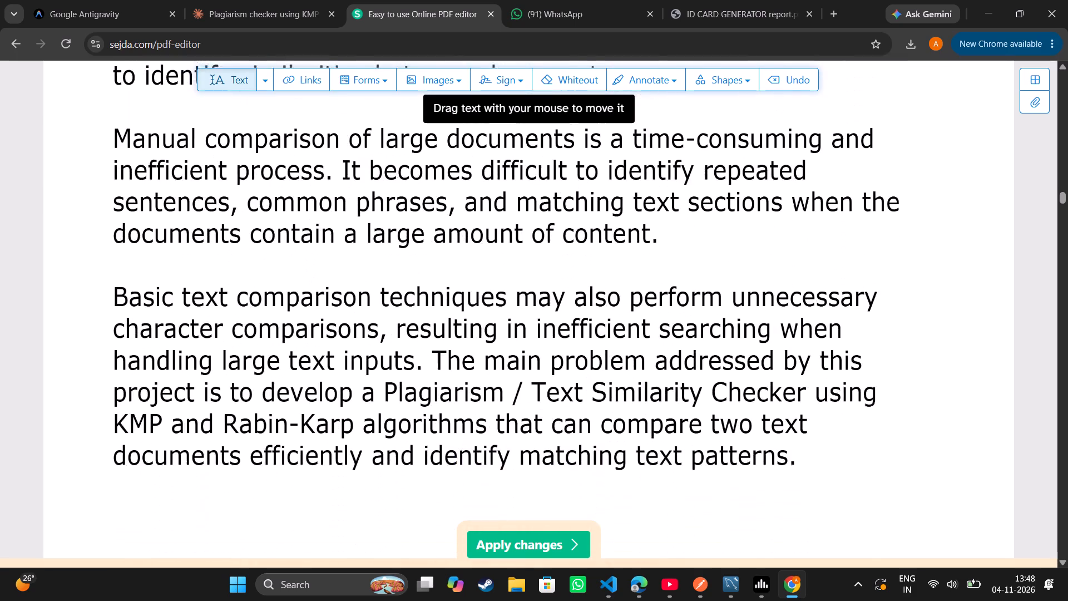
scroll(400, 344, "down", 1)
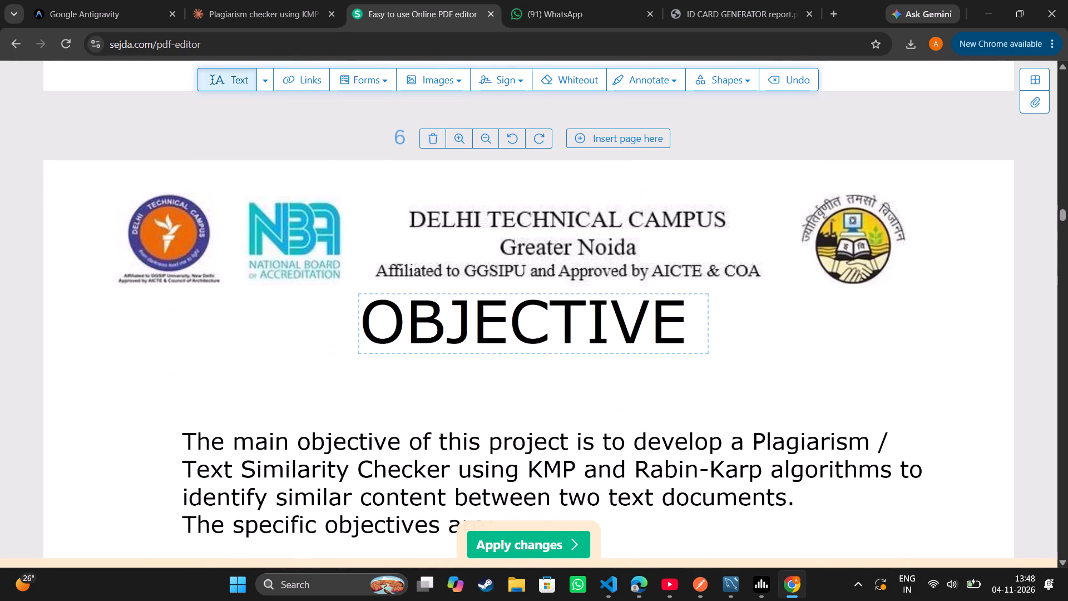
left_click(482, 324)
left_click(446, 272)
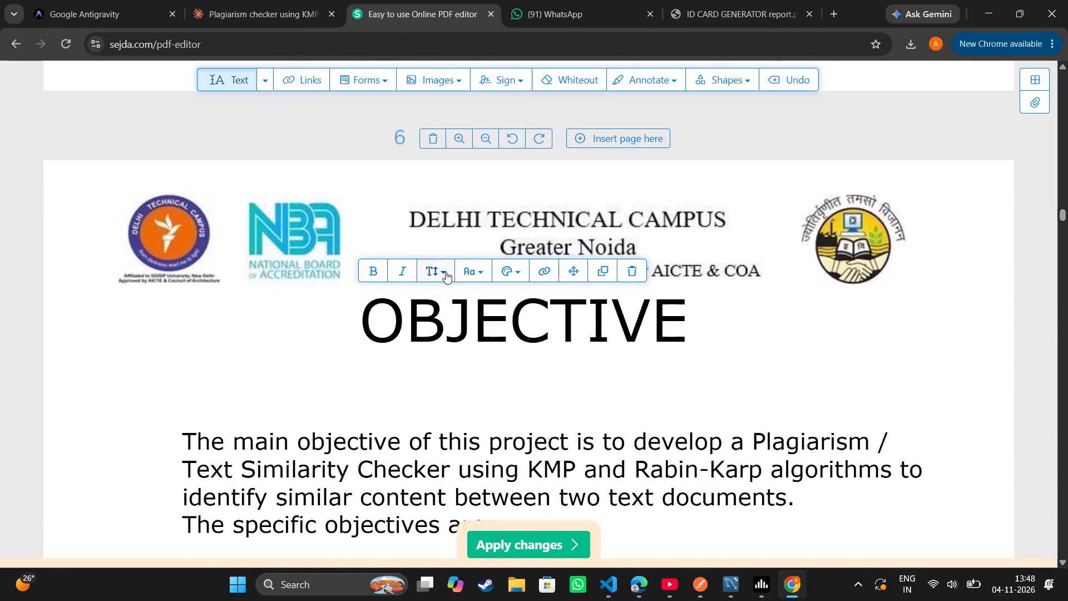
key("BackSpace")
key("BackSpace")
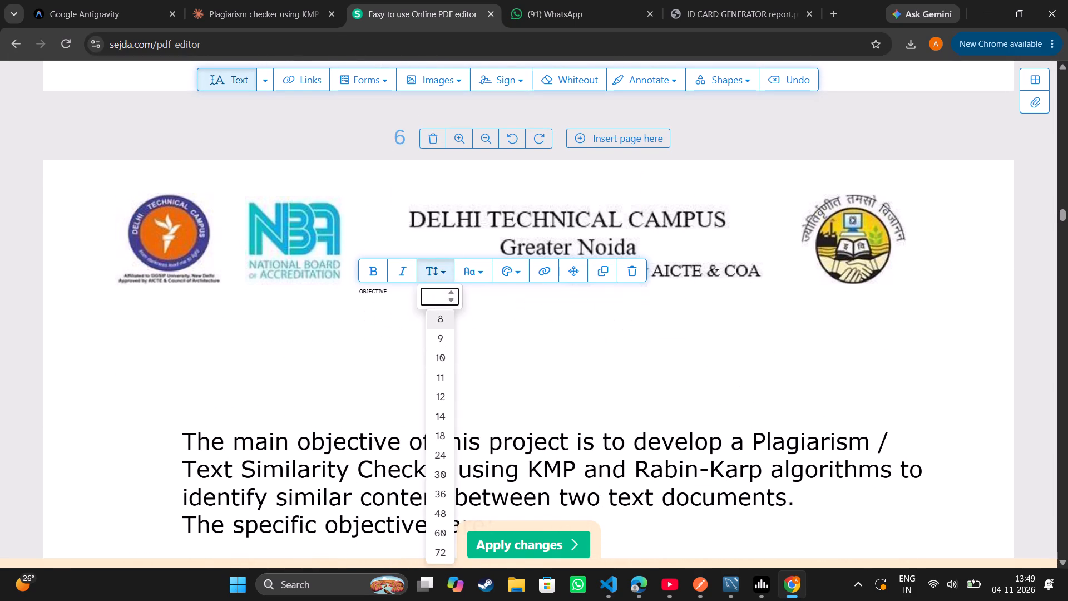
type("28")
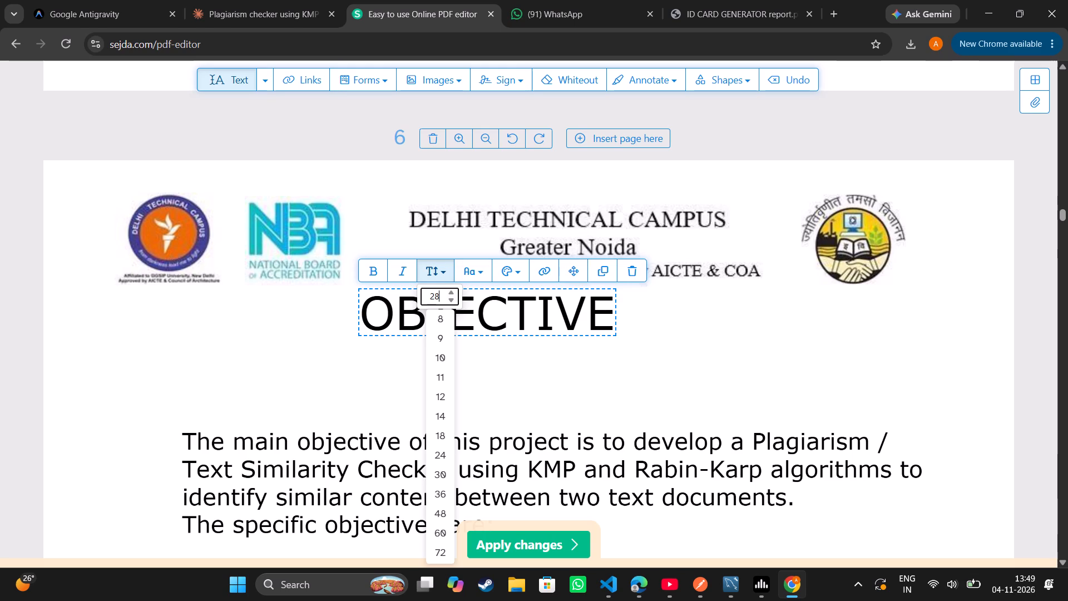
key("Return")
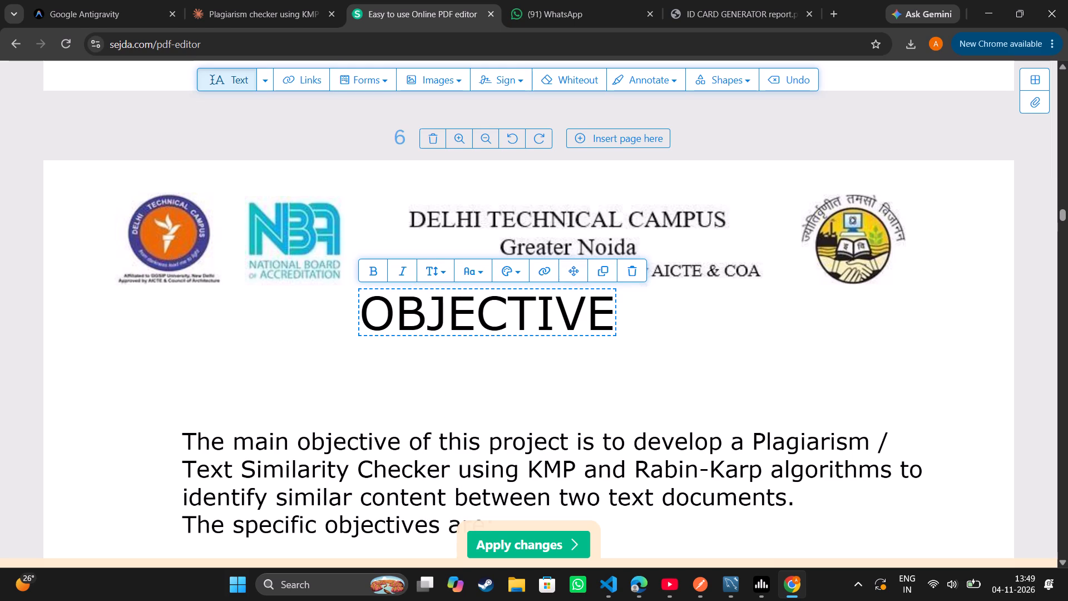
Move the "OBJECTIVE" heading down to just above its first paragraph, aligned with the paragraph's left edge.
double_click(479, 325)
left_click(479, 325)
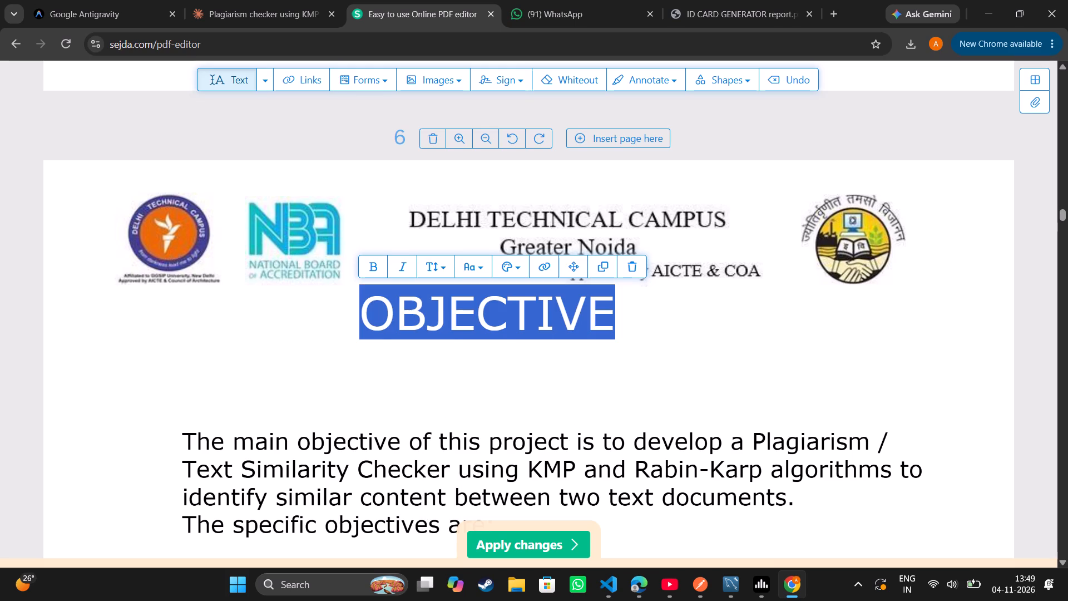
left_click(573, 270)
left_click_drag(537, 321, 360, 385)
Set the font size of the "METHODOLOGY" heading on page 7 to 28.
scroll(360, 385, "down", 5)
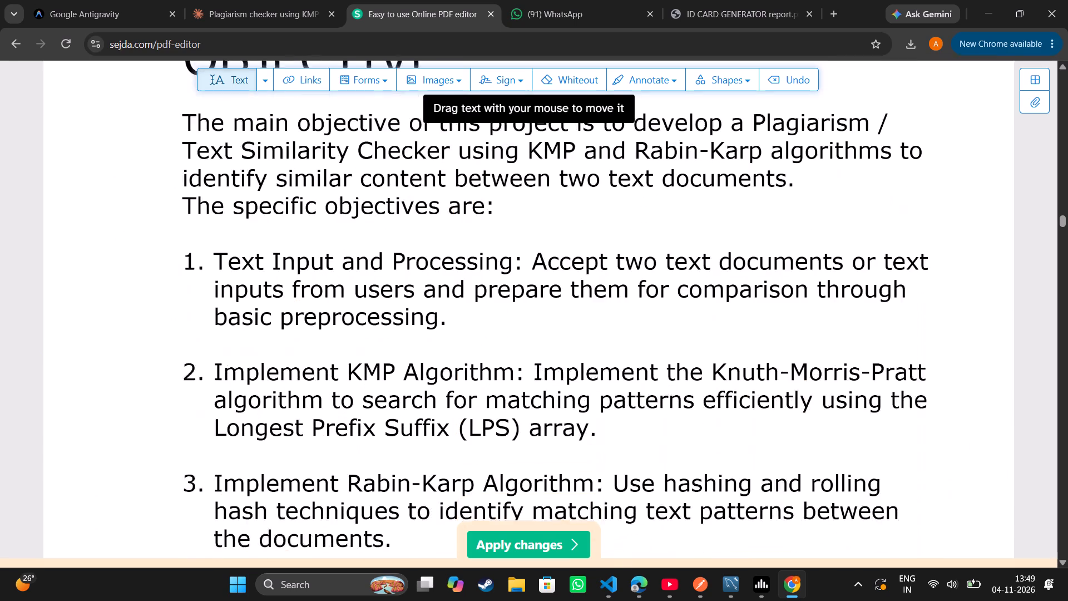
scroll(360, 385, "down", 5)
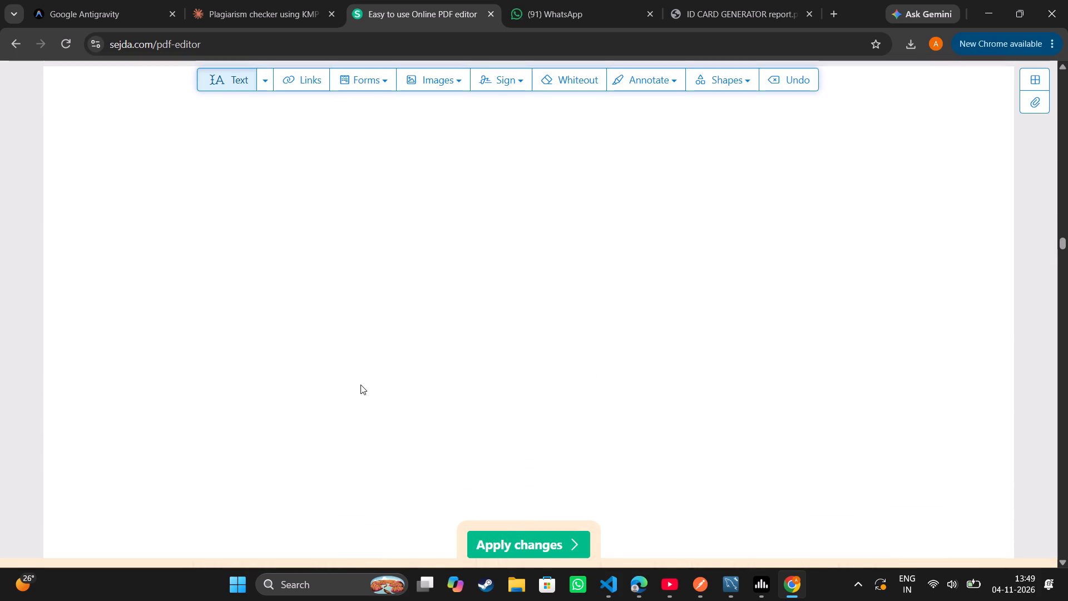
scroll(360, 385, "down", 1)
scroll(360, 385, "up", 3)
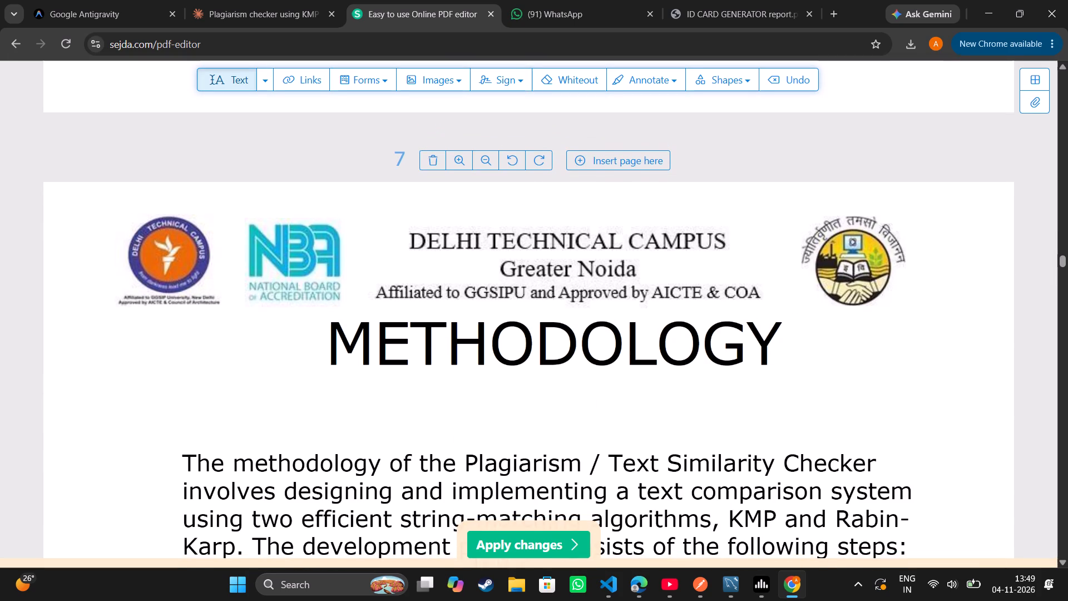
left_click(466, 353)
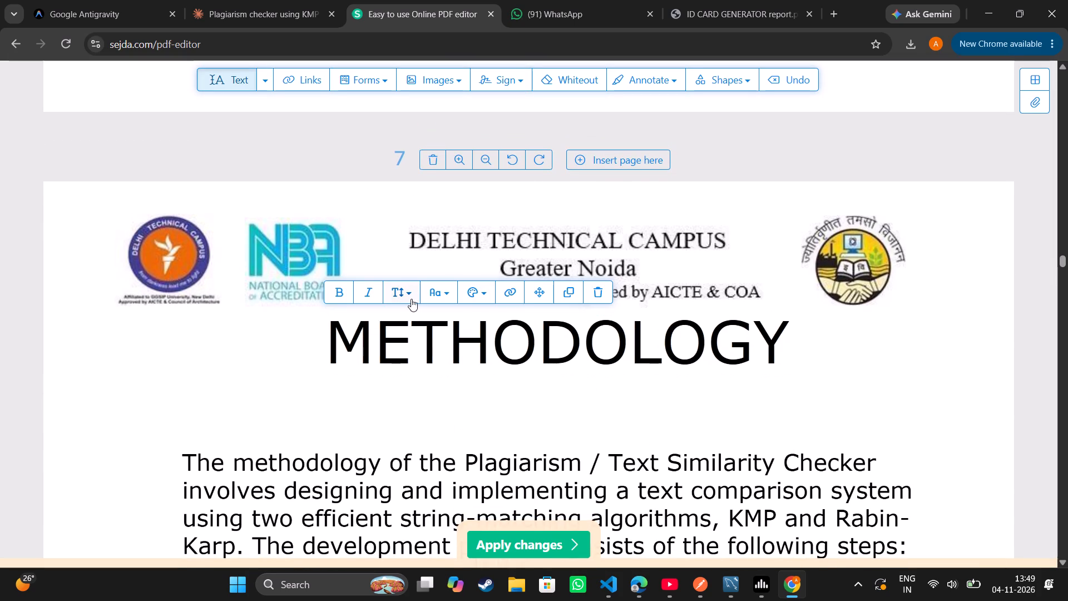
left_click(409, 295)
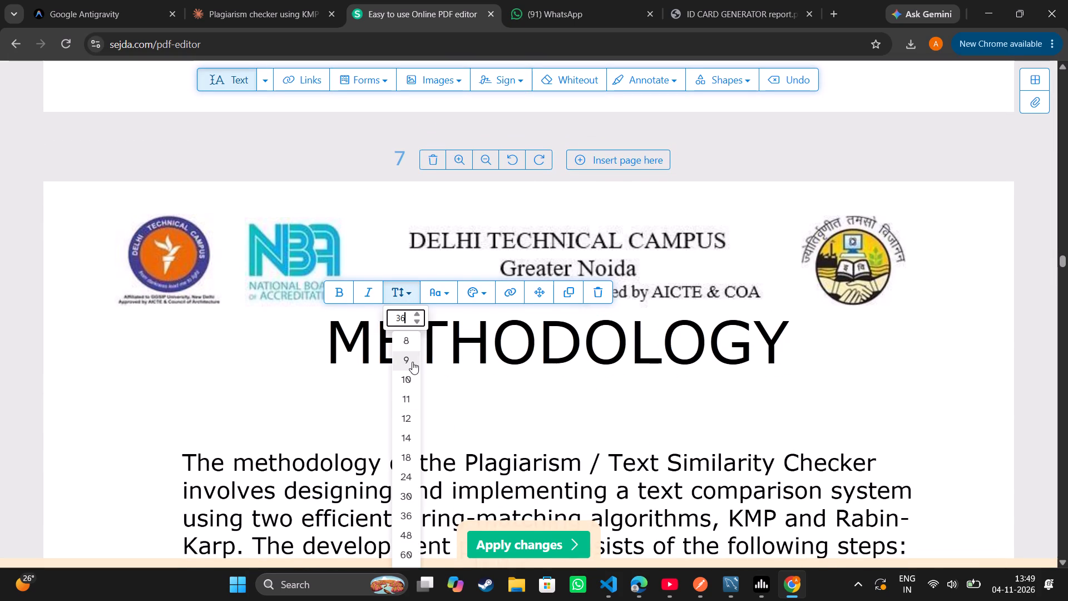
key("BackSpace")
key("BackSpace")
type("28")
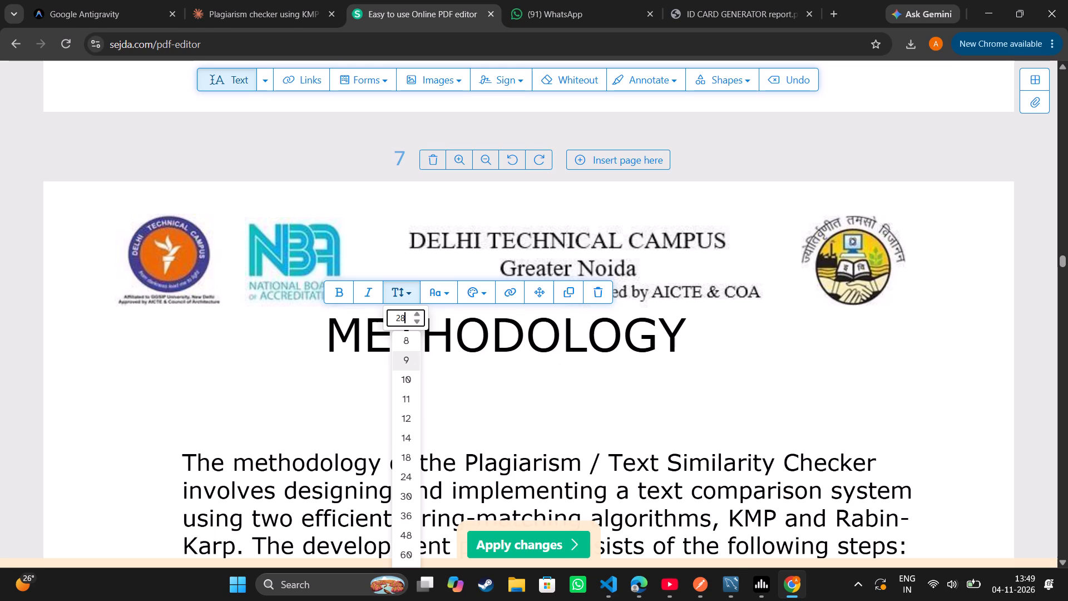
key("Return")
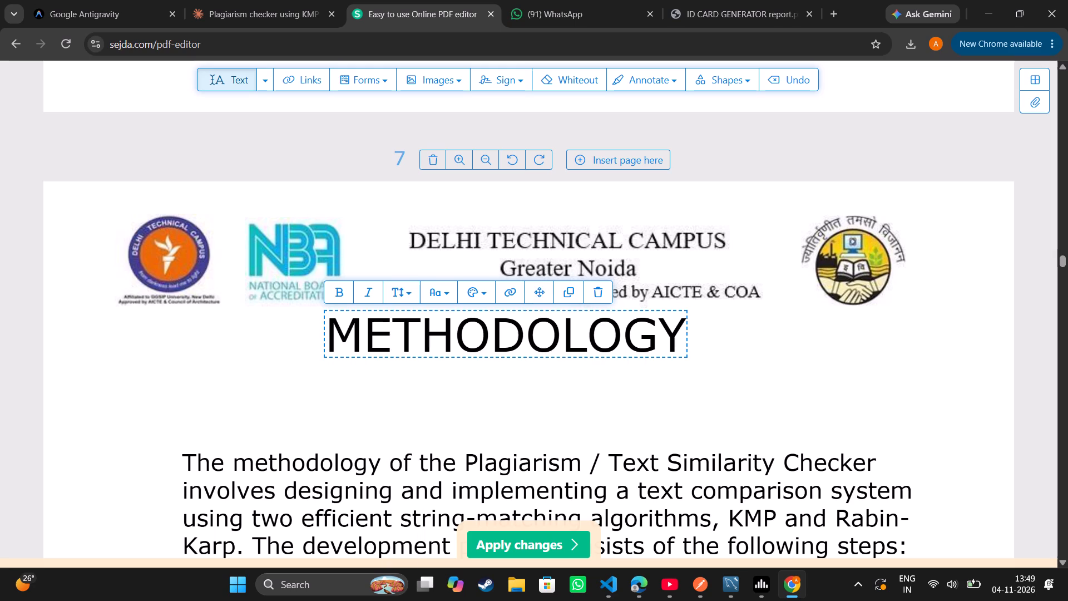
Move the "METHODOLOGY" heading down to just above its first paragraph, aligned with the paragraph's left edge.
double_click(537, 292)
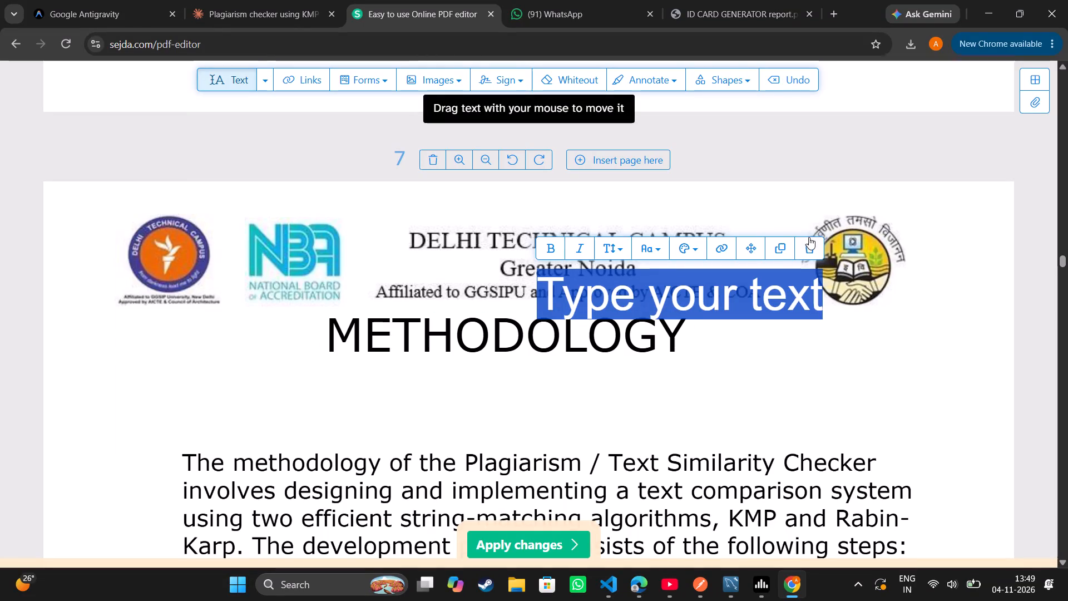
left_click(810, 243)
left_click_drag(625, 321, 513, 365)
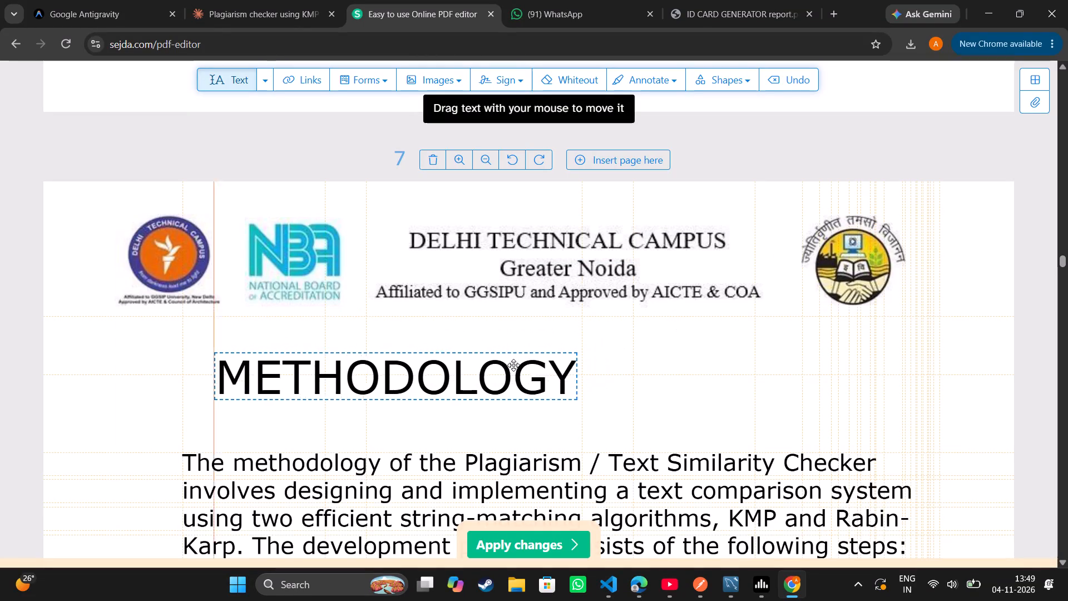
left_click_drag(513, 365, 484, 386)
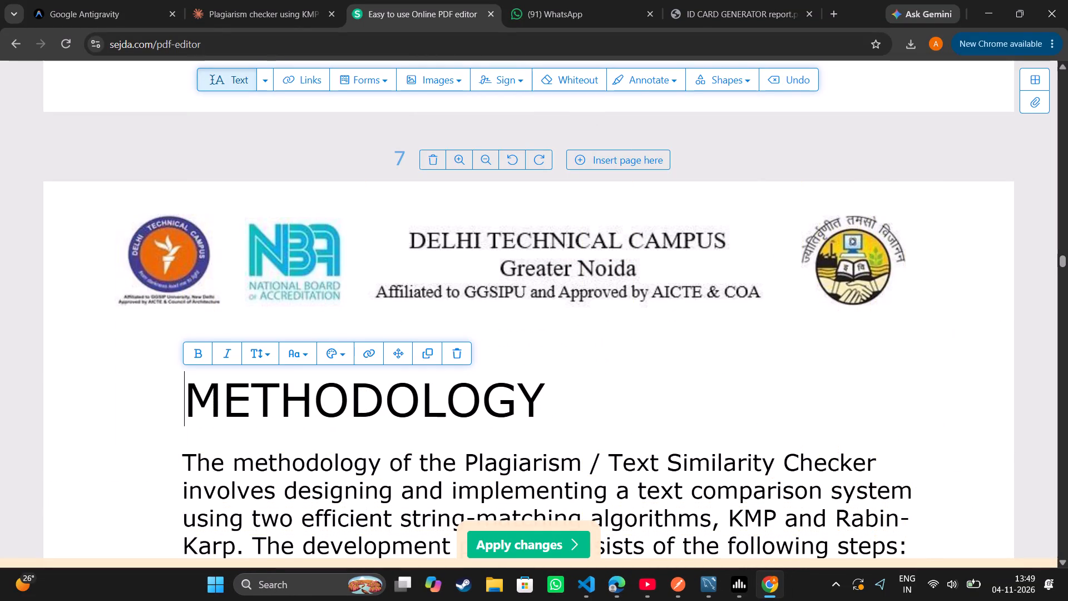
left_click(645, 357)
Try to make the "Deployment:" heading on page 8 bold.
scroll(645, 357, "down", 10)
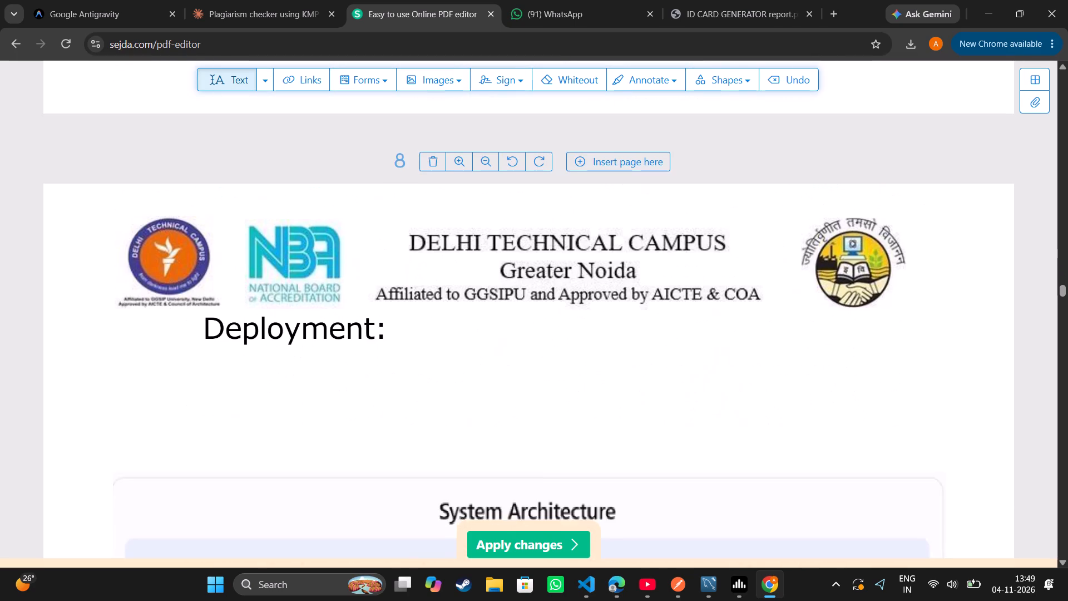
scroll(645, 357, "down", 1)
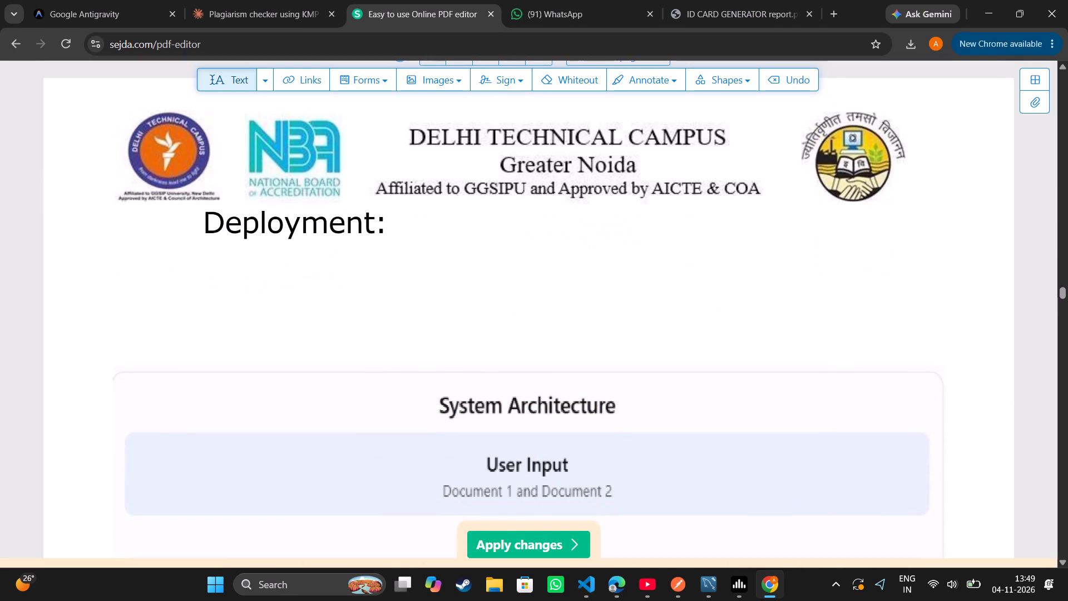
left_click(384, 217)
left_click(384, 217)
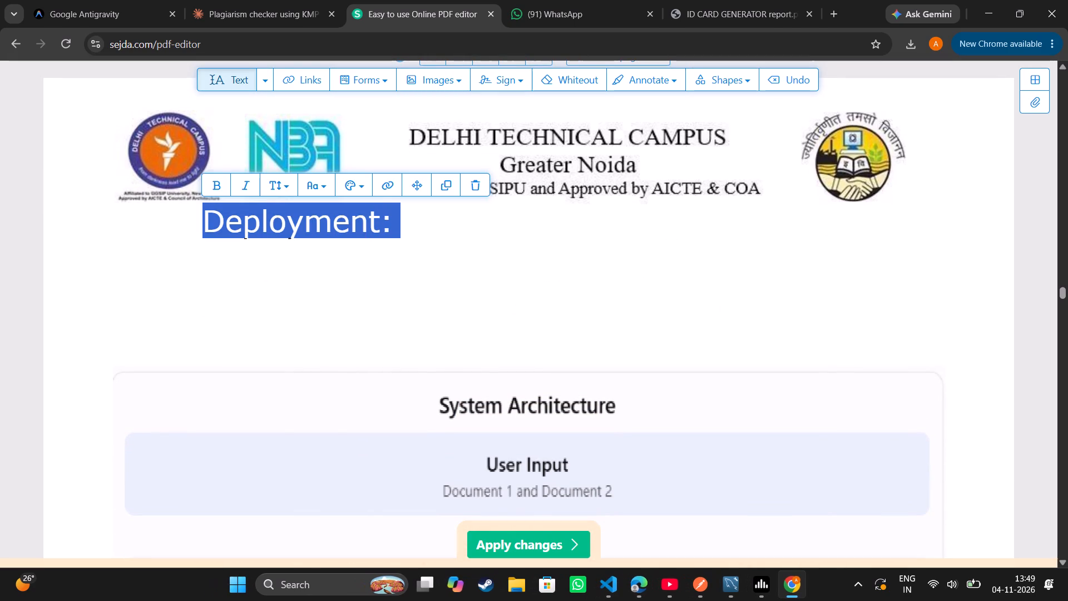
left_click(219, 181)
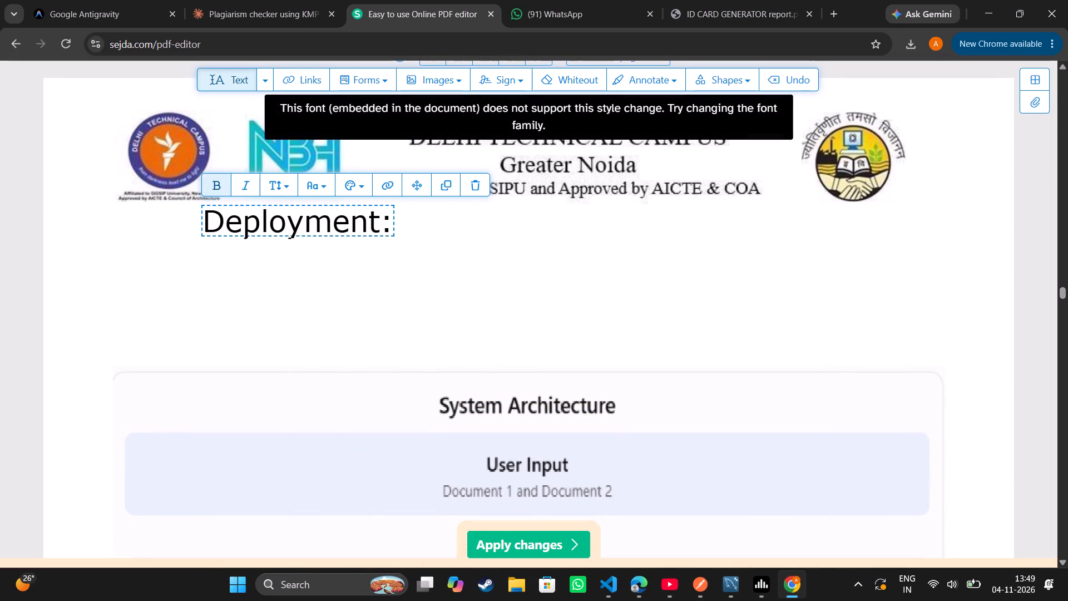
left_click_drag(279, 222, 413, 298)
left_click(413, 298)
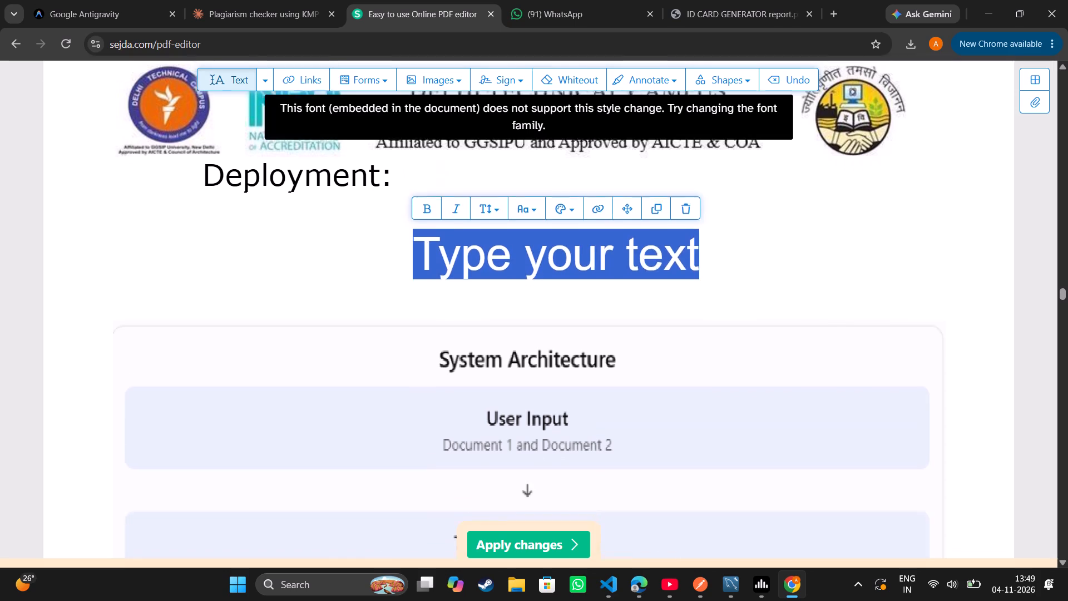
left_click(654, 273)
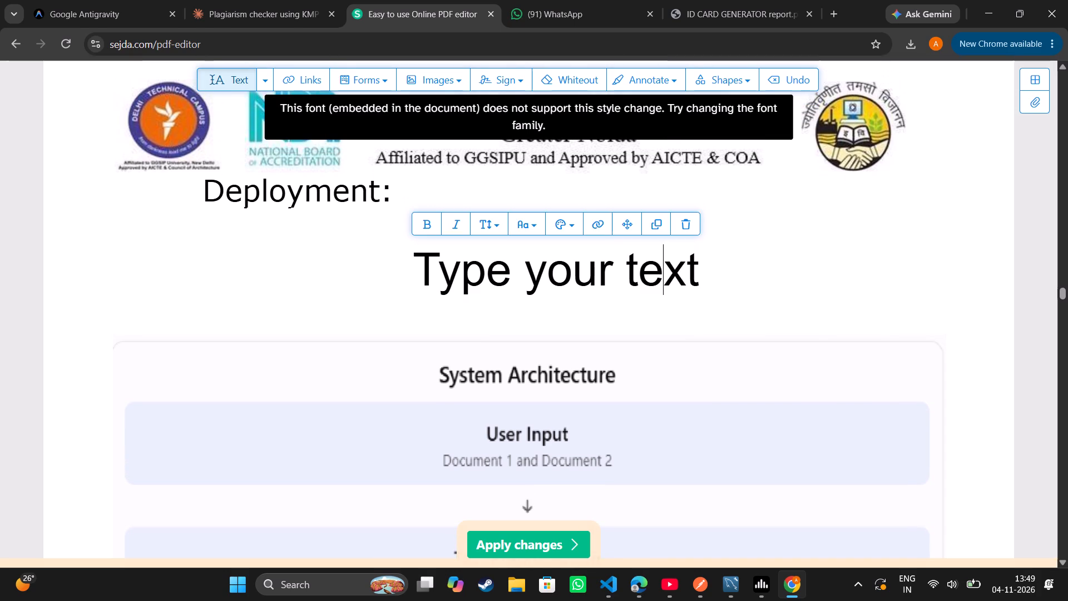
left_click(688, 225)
Move the "Deployment:" heading on page 8 slightly down from the page header, keeping its left alignment.
left_click(338, 185)
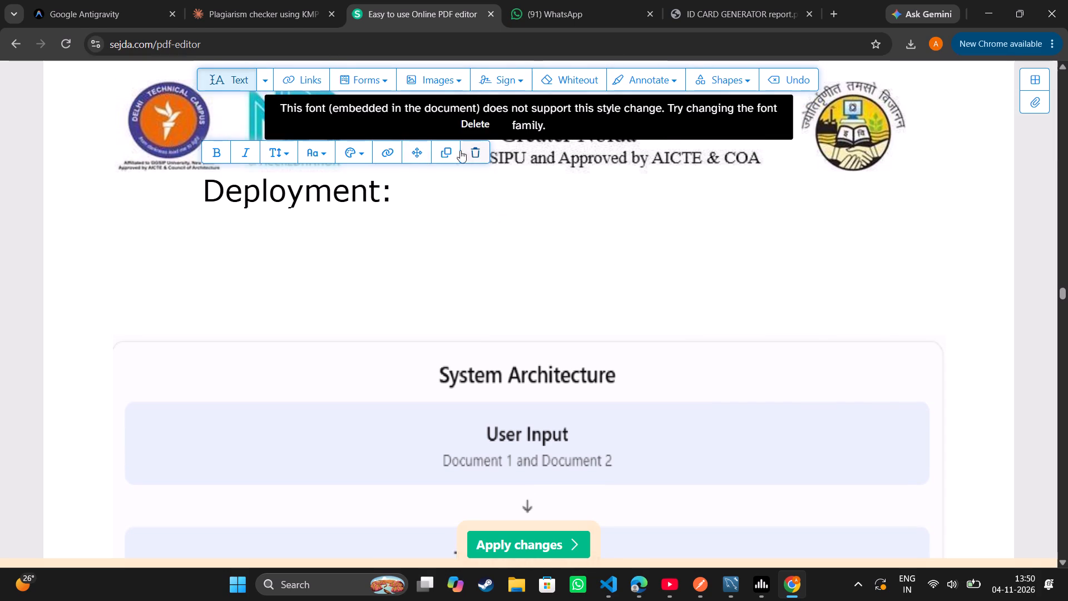
left_click(413, 155)
left_click_drag(329, 199, 313, 232)
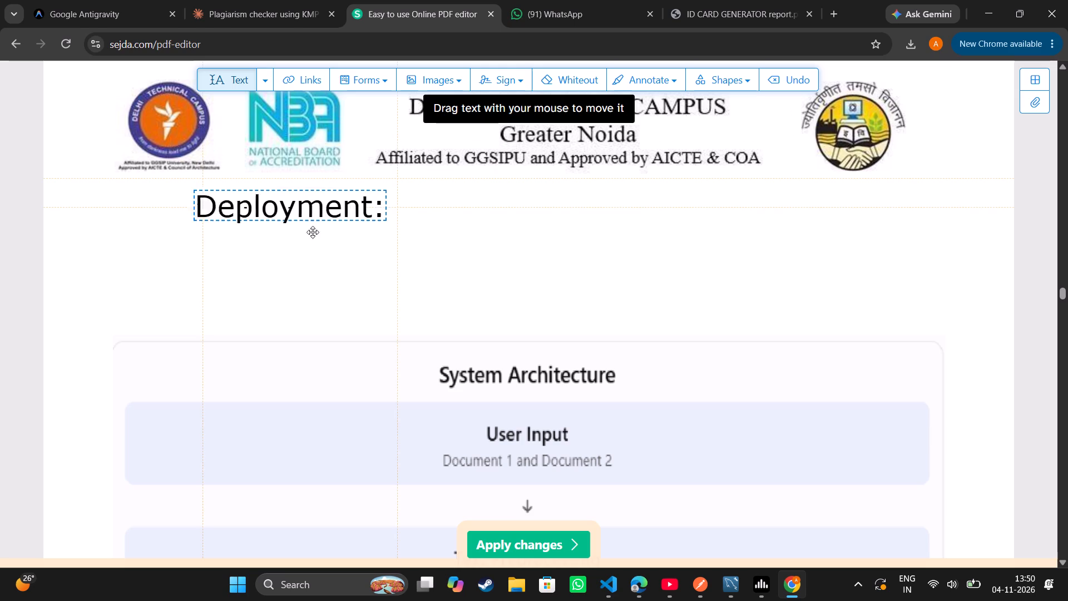
left_click_drag(313, 232, 332, 237)
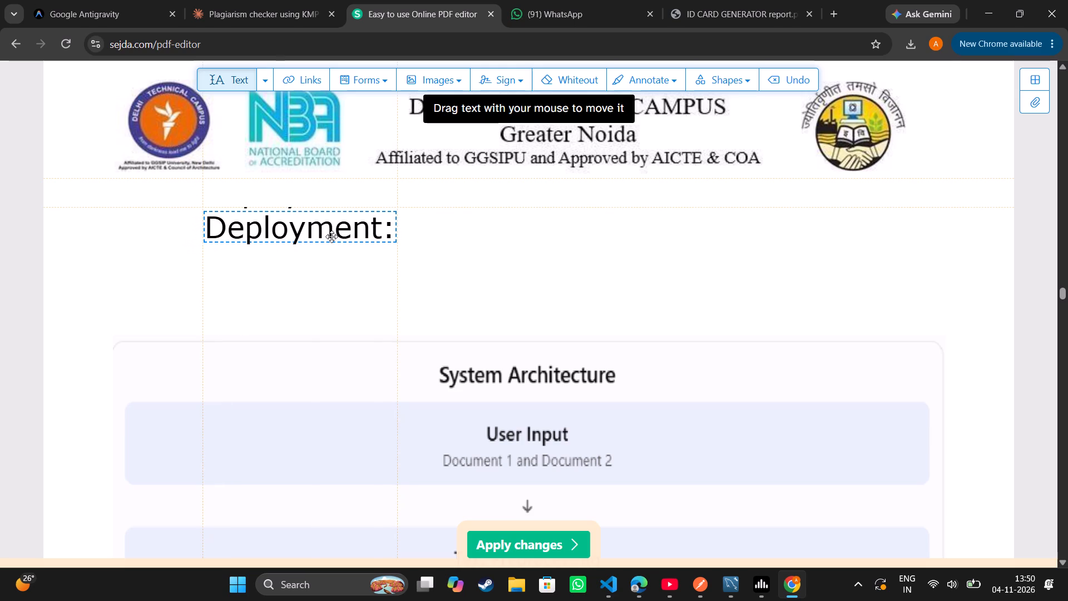
left_click_drag(332, 237, 330, 235)
left_click(456, 265)
scroll(456, 265, "down", 4)
scroll(492, 339, "up", 4)
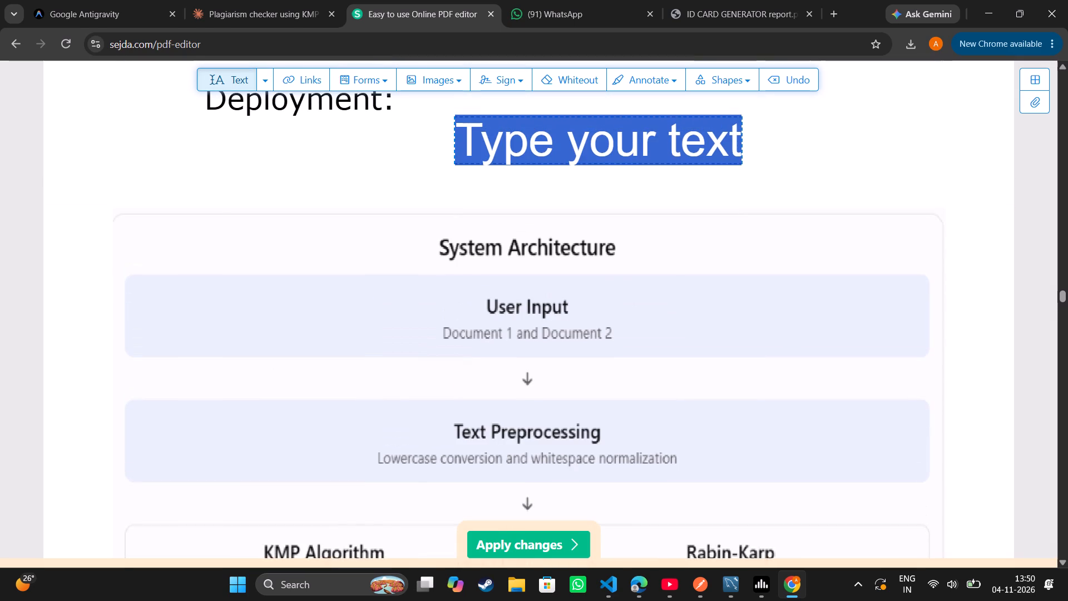
scroll(694, 162, "up", 1)
left_click(693, 230)
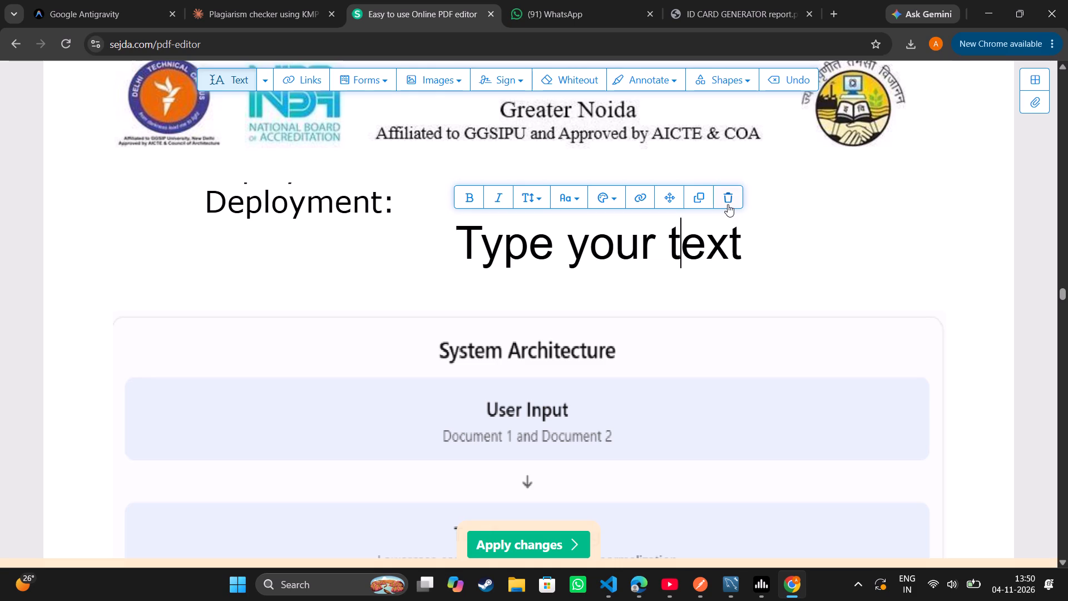
left_click(728, 203)
Set the font size of the "PURPOSE OF WORK" heading on page 9 to 28.
scroll(728, 203, "down", 10)
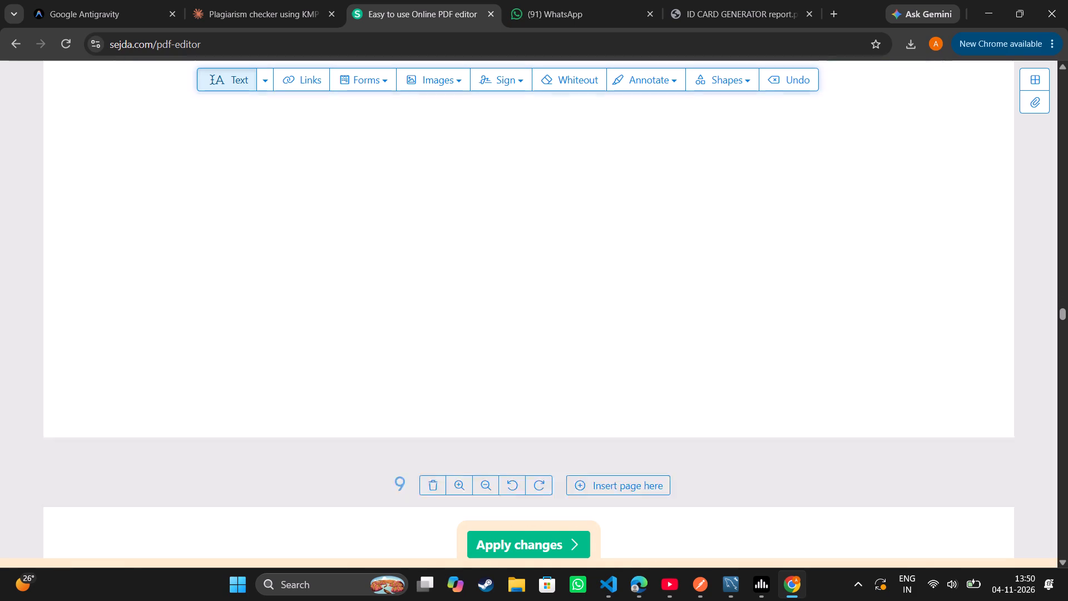
scroll(728, 203, "down", 1)
scroll(728, 203, "up", 5)
scroll(728, 203, "down", 2)
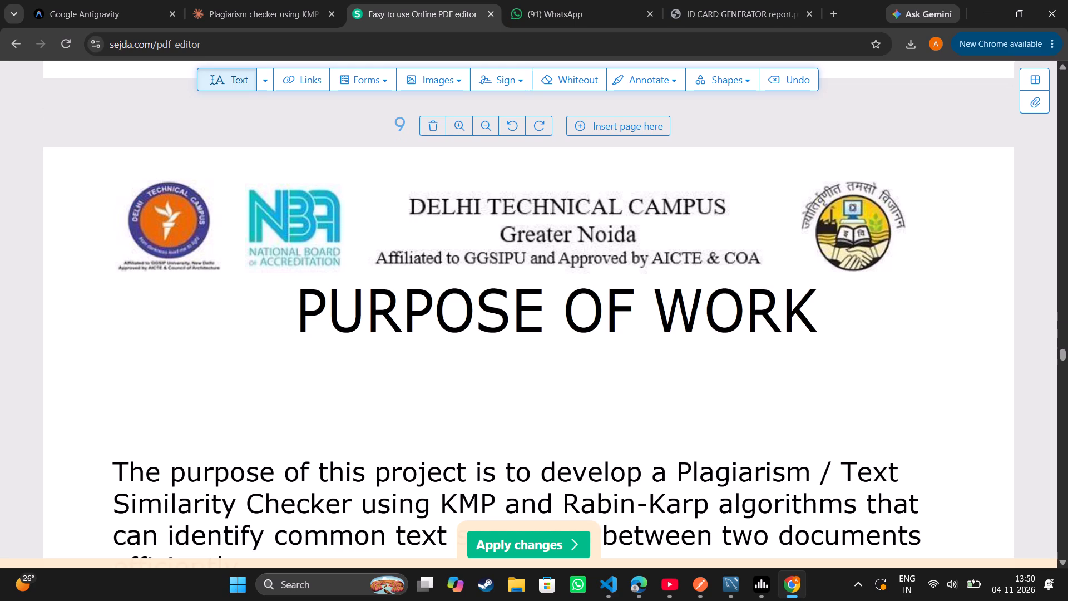
left_click(644, 318)
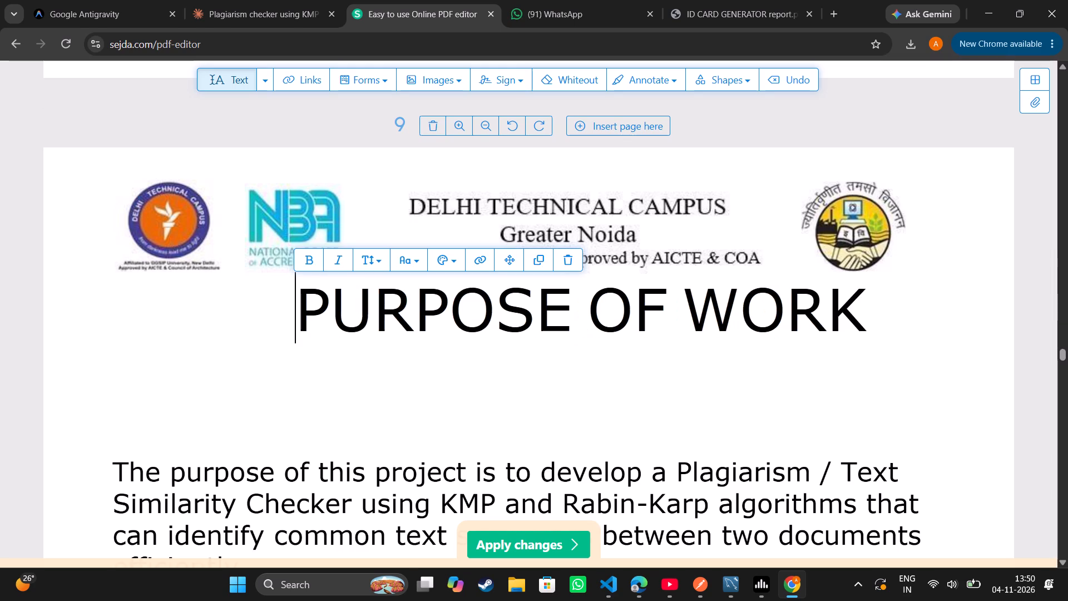
left_click(416, 260)
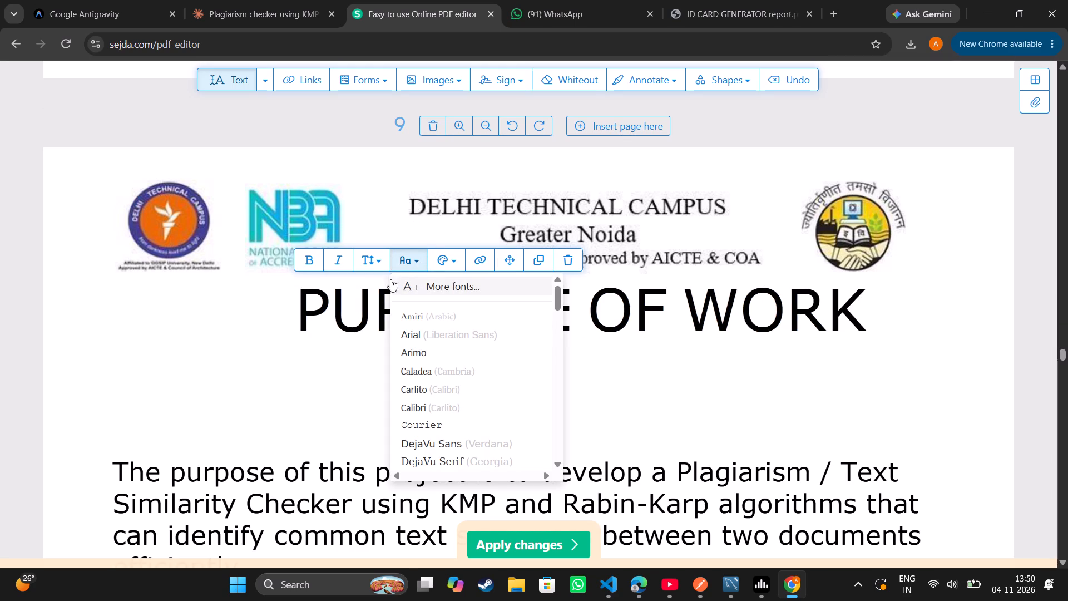
left_click(382, 268)
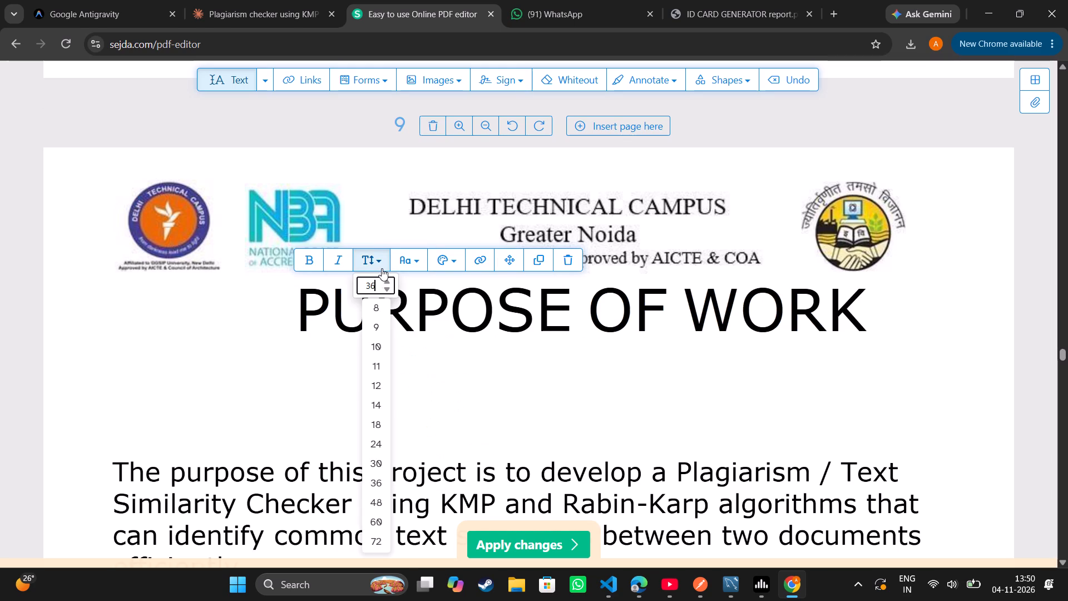
key("BackSpace")
key("BackSpace")
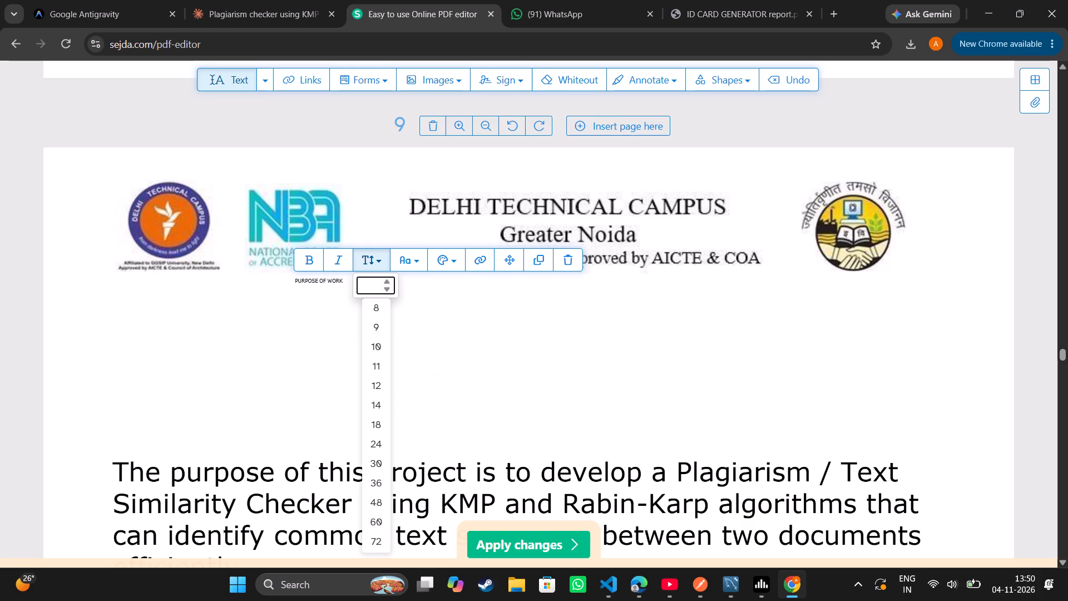
type("28")
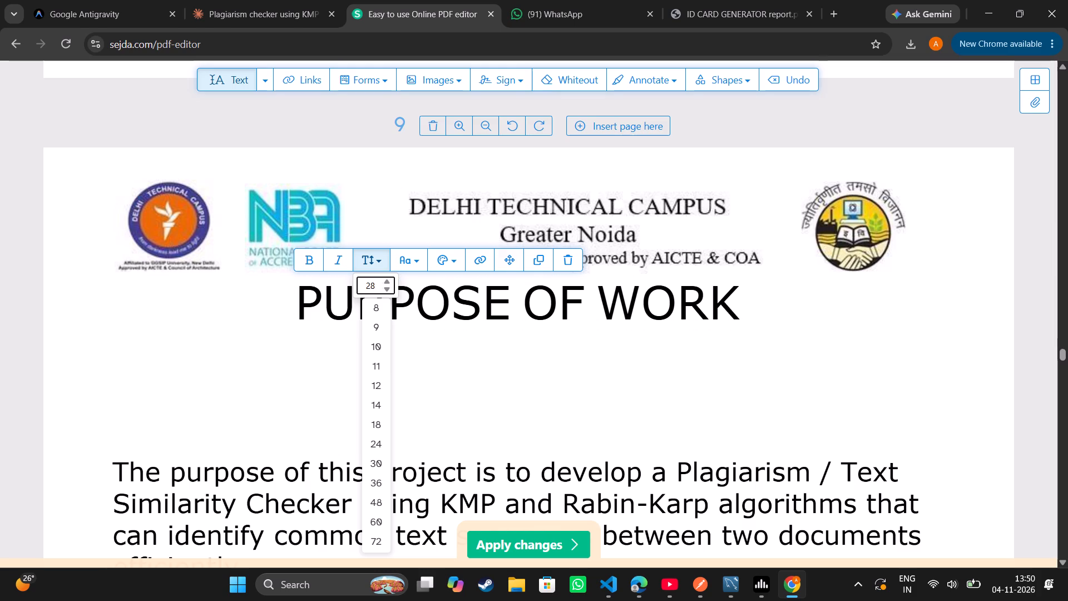
Move the "PURPOSE OF WORK" heading down towards its first paragraph and align it with the paragraph's left edge.
left_click(507, 260)
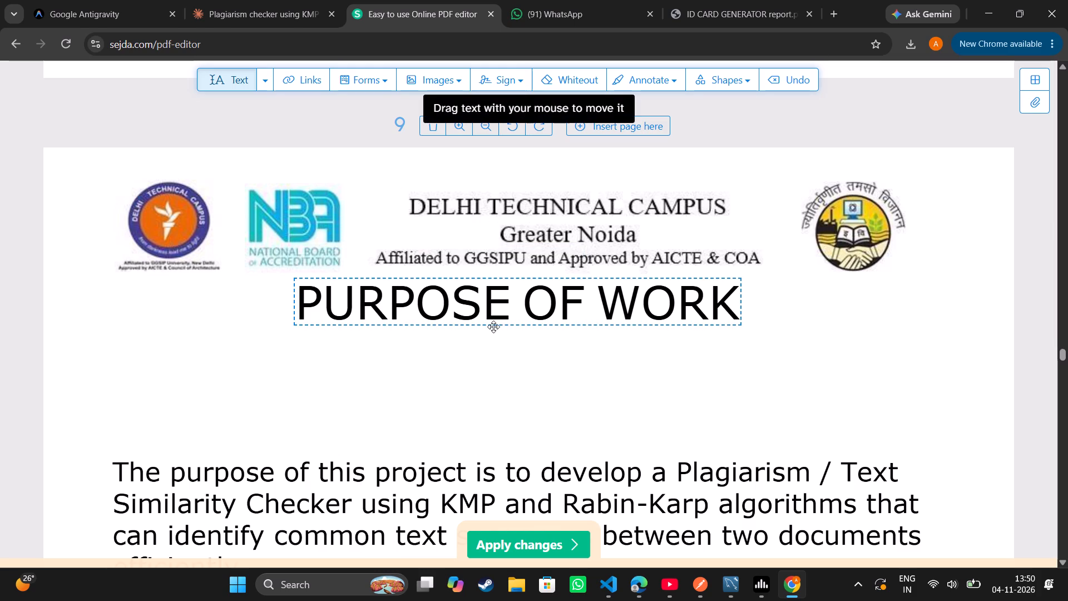
left_click(493, 327)
left_click(503, 254)
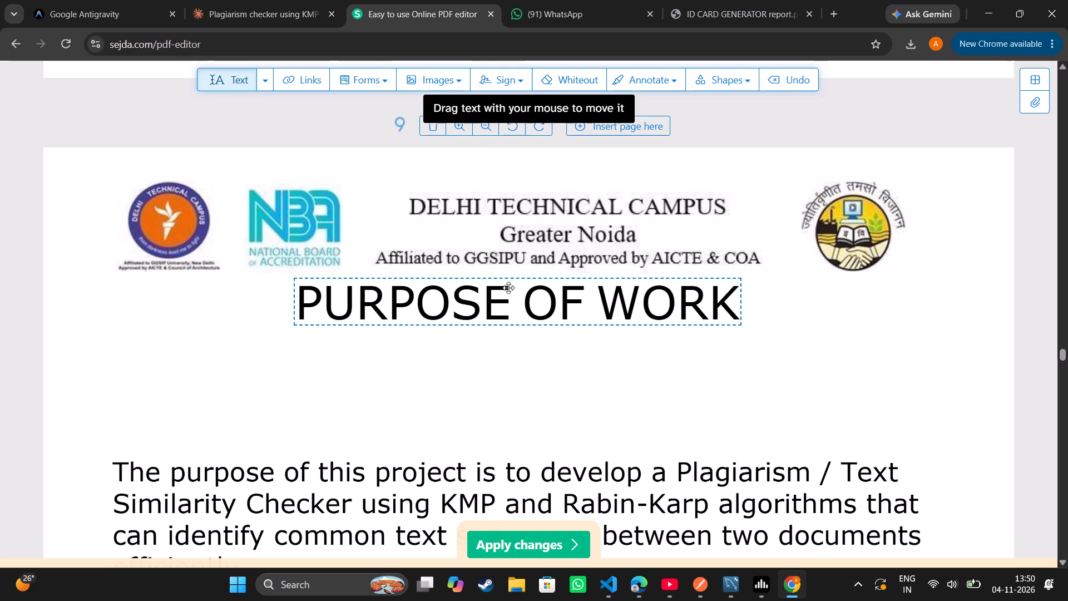
left_click_drag(500, 306, 319, 372)
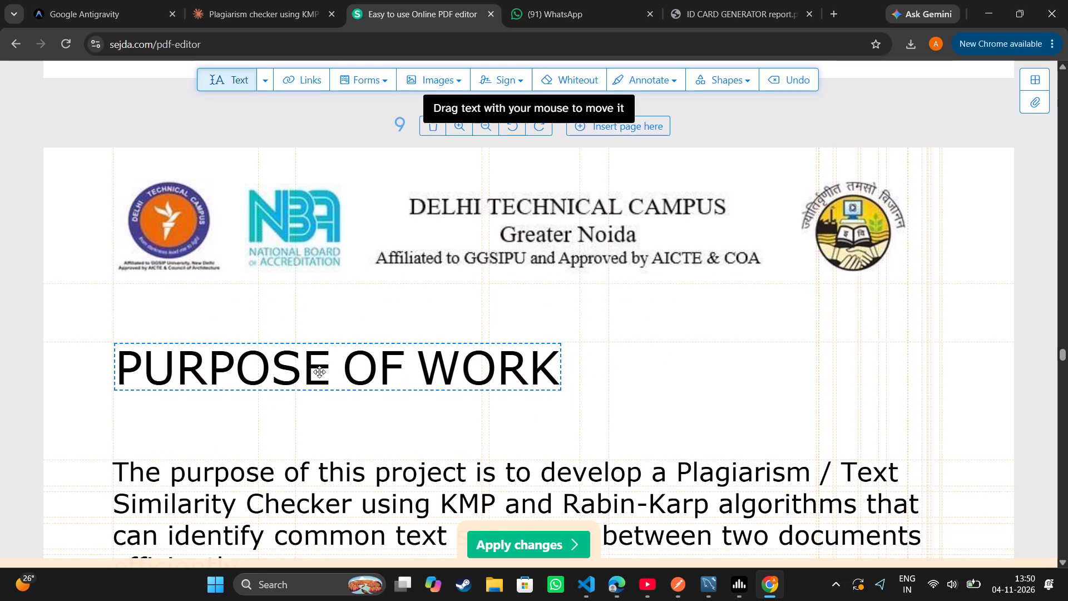
left_click_drag(319, 372, 318, 373)
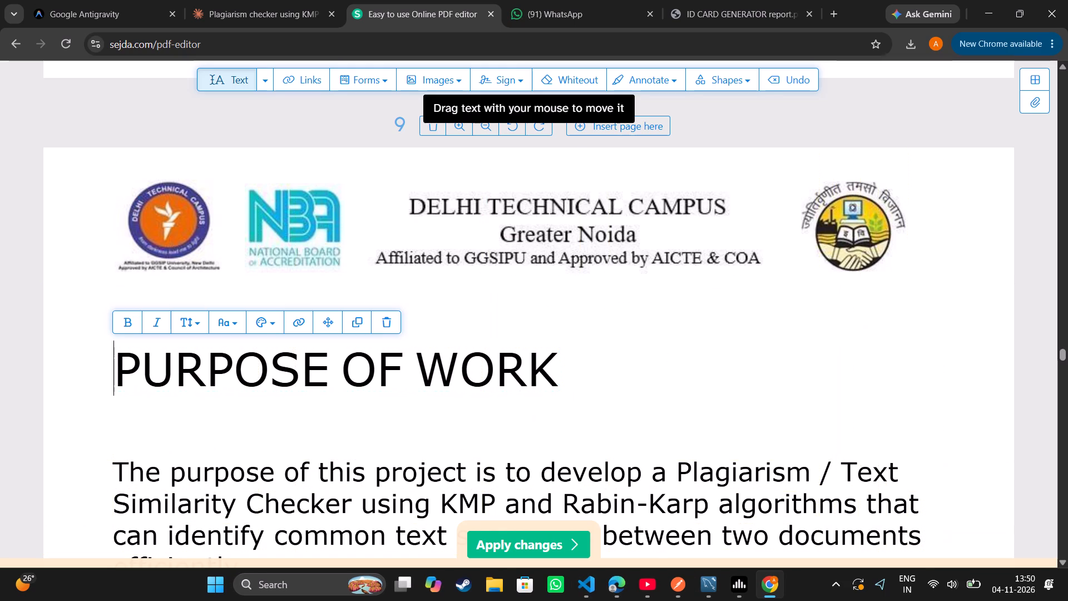
Set the font size of the "FUTURE SCOPE" heading on page 10 to 28.
scroll(318, 373, "down", 11)
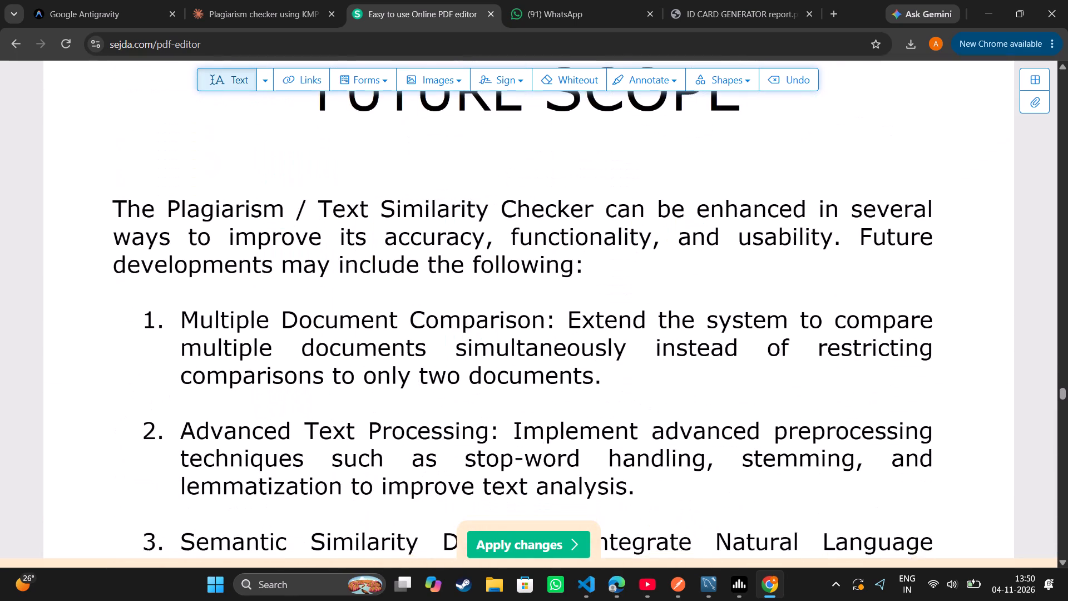
scroll(327, 415, "up", 3)
left_click(451, 300)
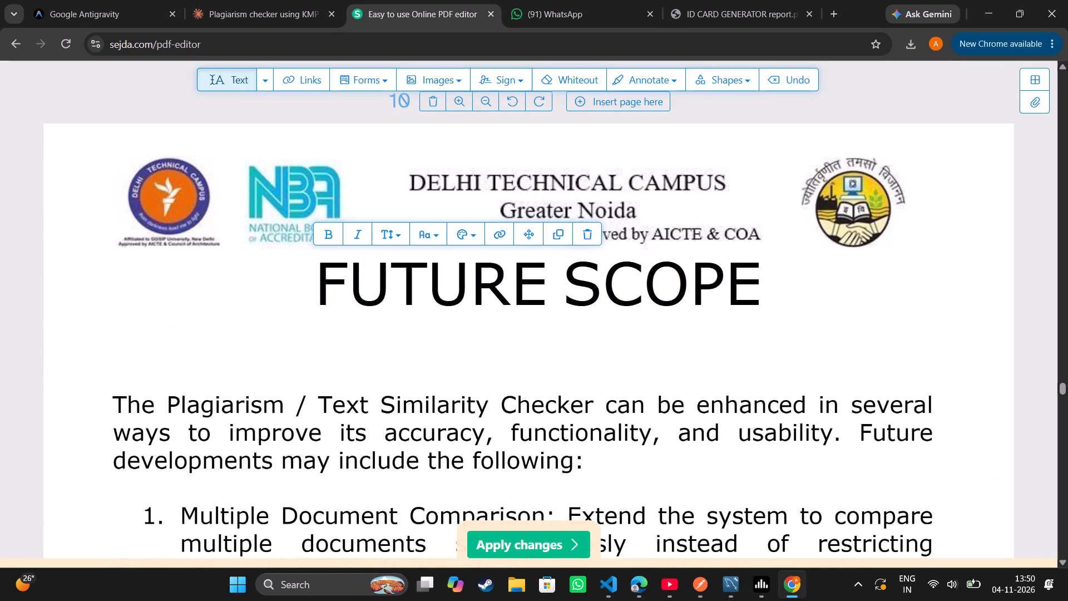
left_click(400, 230)
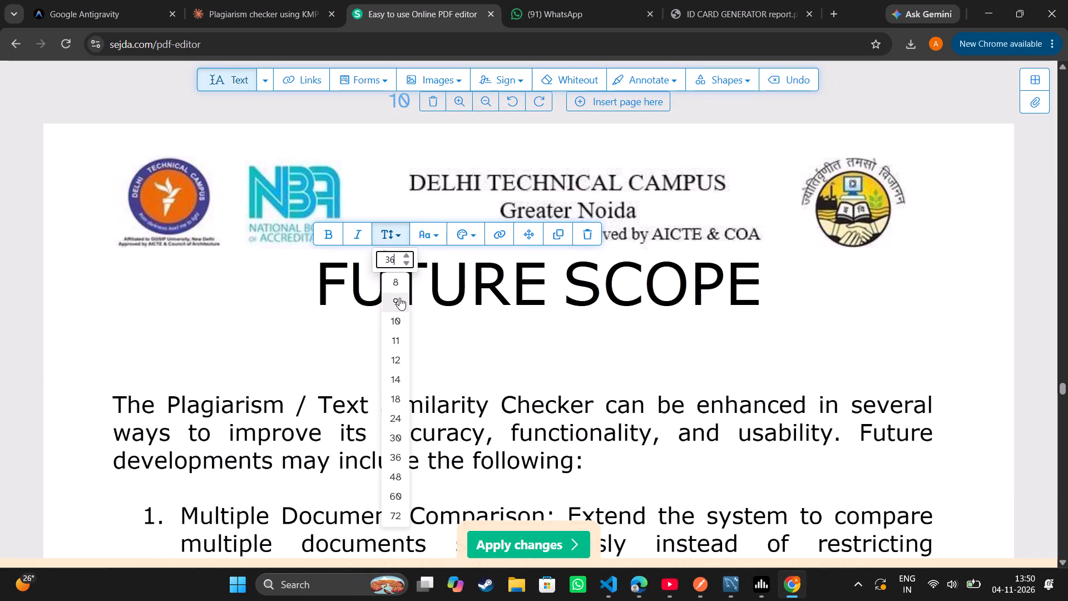
key("BackSpace")
key("BackSpace")
type("28")
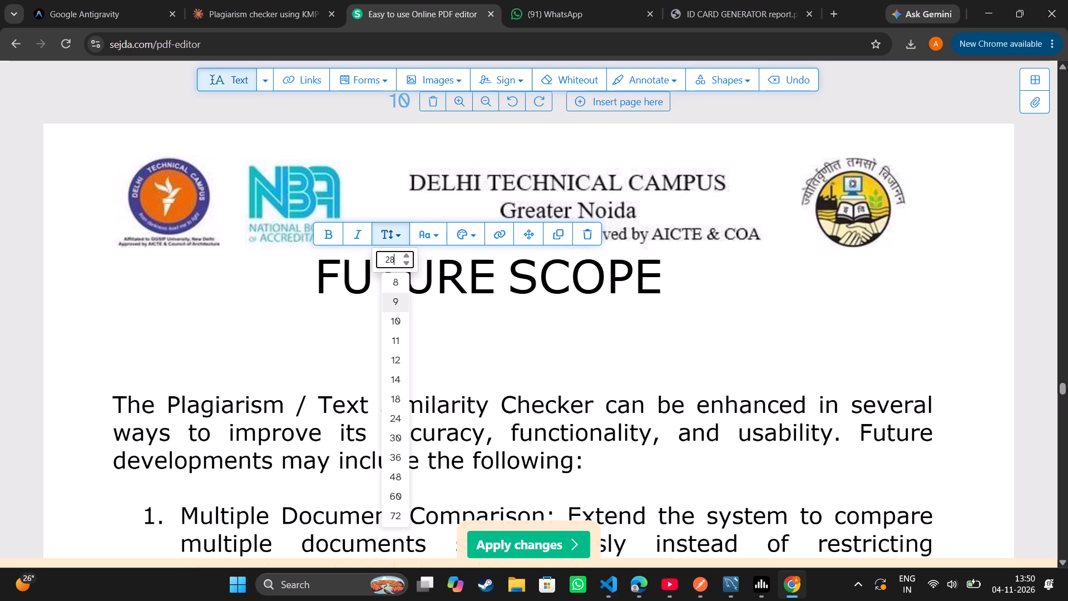
key("Return")
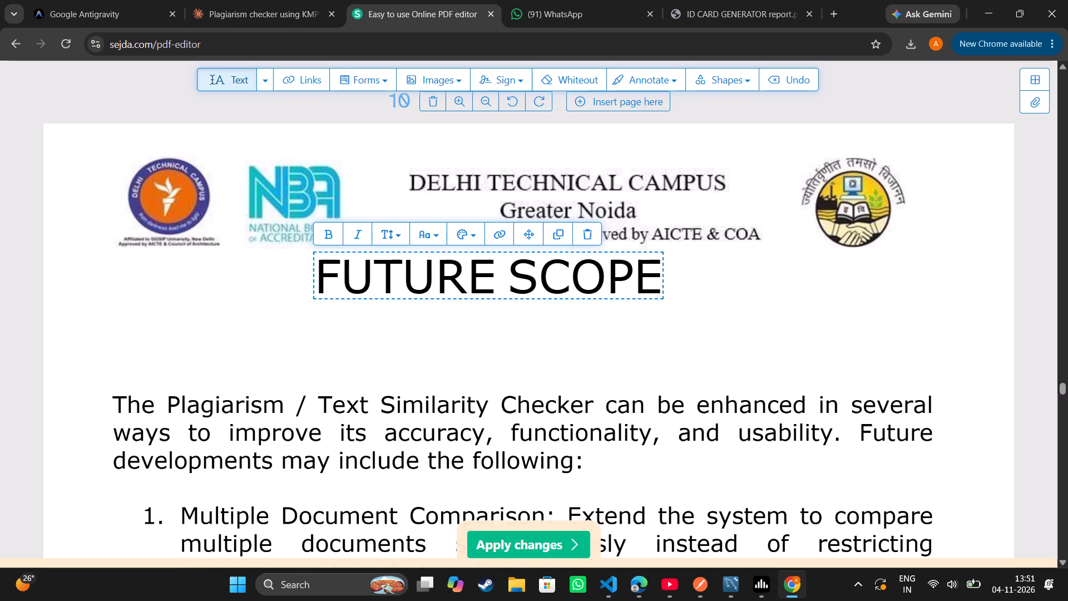
Move the "FUTURE SCOPE" heading down to just above its first paragraph and align it with the paragraph's left edge.
left_click(527, 231)
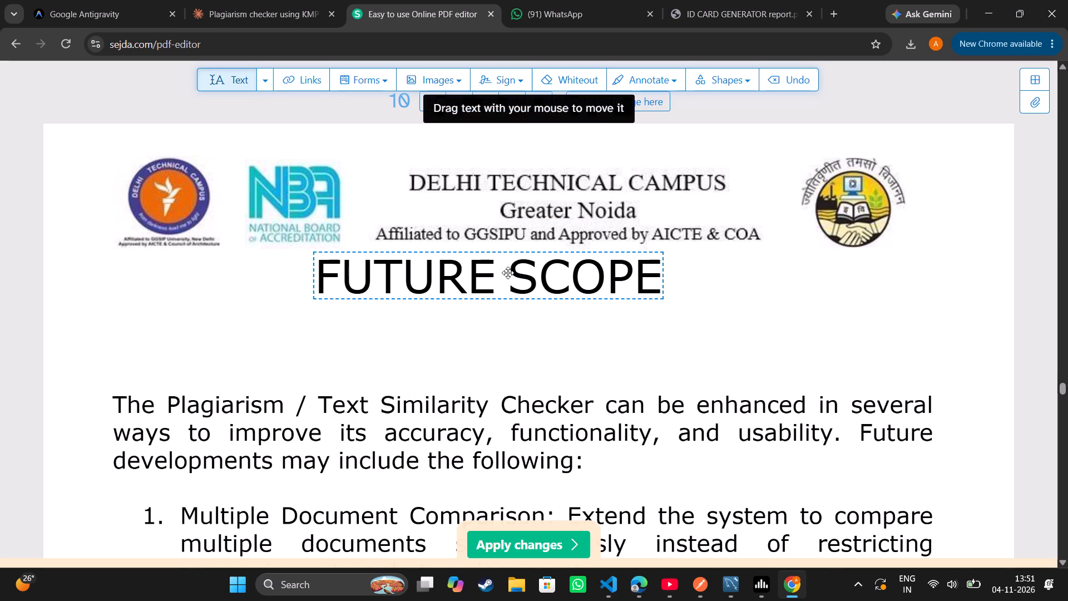
left_click_drag(508, 273, 306, 336)
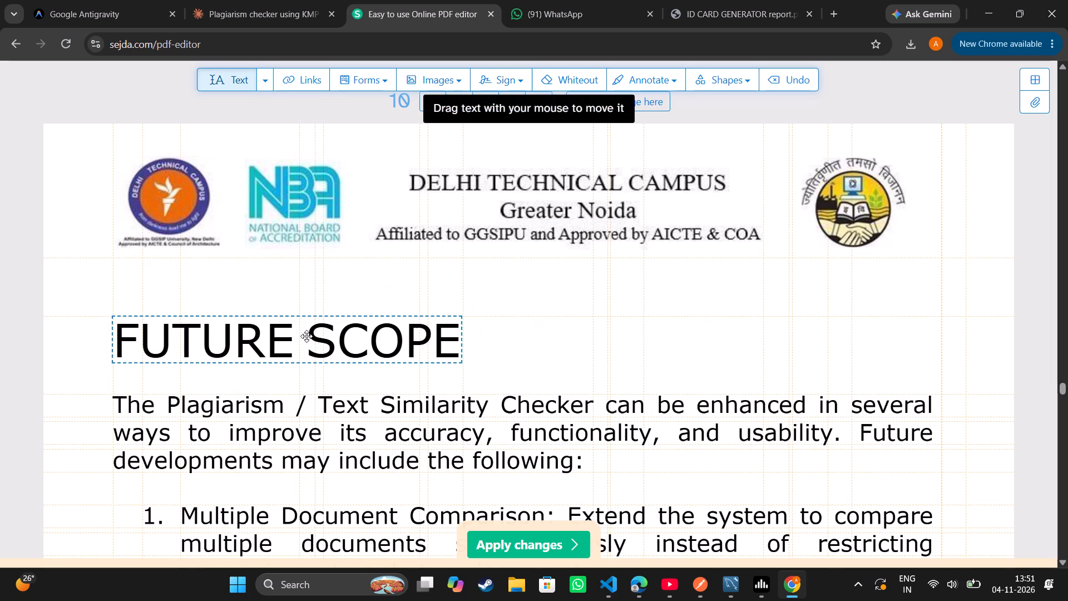
left_click_drag(306, 336, 308, 337)
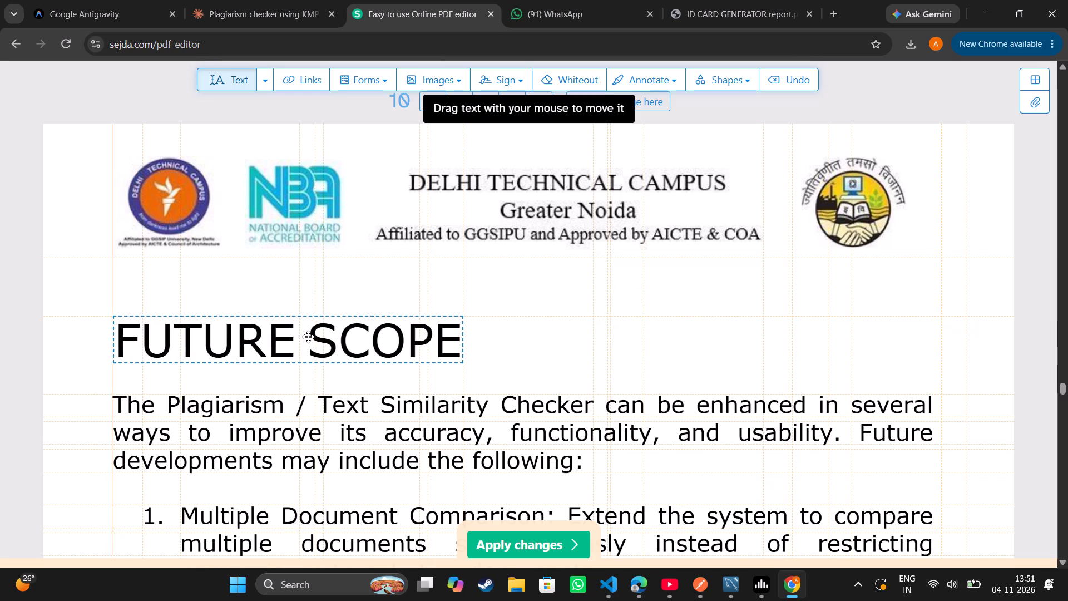
left_click_drag(308, 337, 308, 336)
Set the font size of the "CONCLUSION" heading on page 11 to 28.
scroll(559, 288, "down", 5)
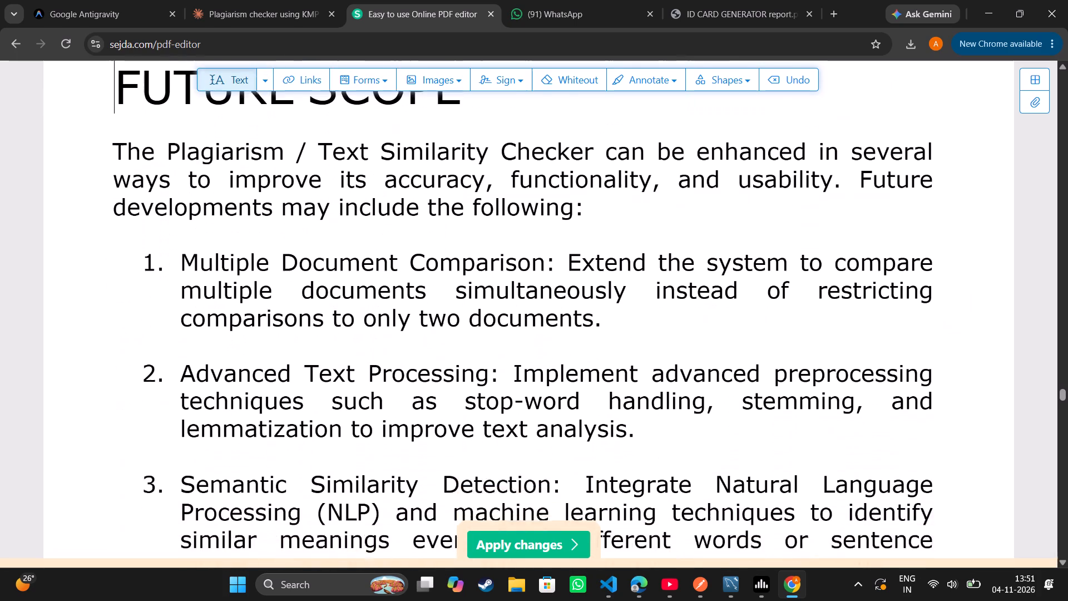
scroll(559, 288, "down", 12)
scroll(559, 288, "up", 1)
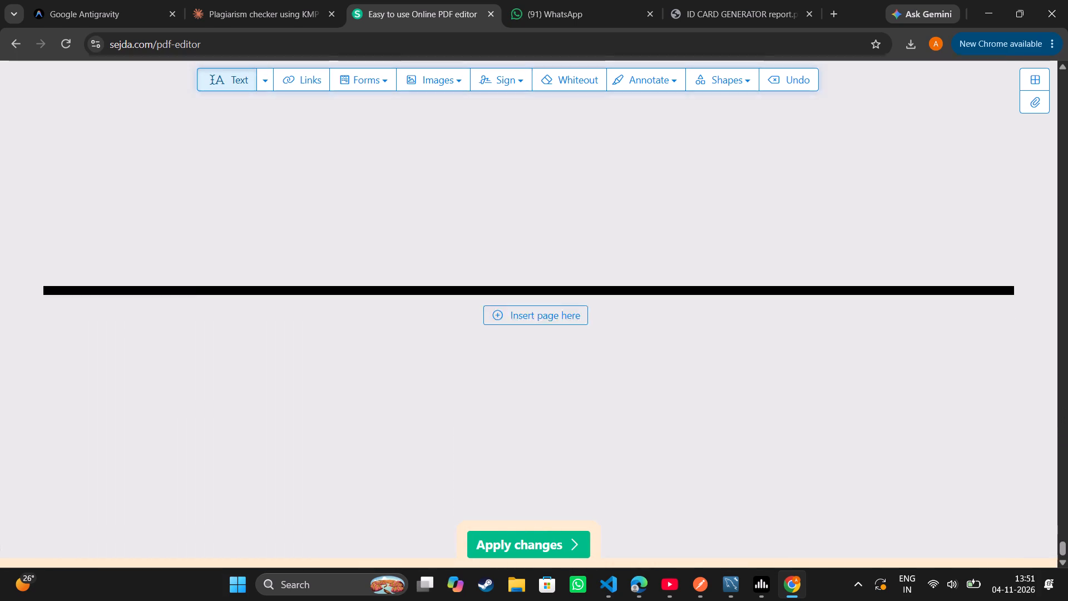
scroll(559, 288, "up", 4)
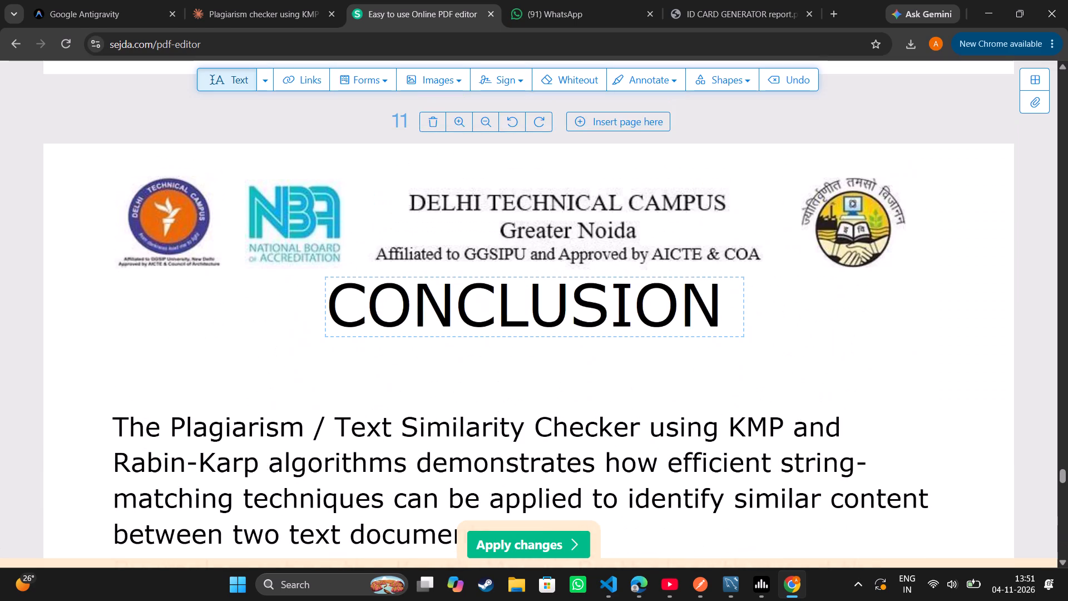
left_click(559, 288)
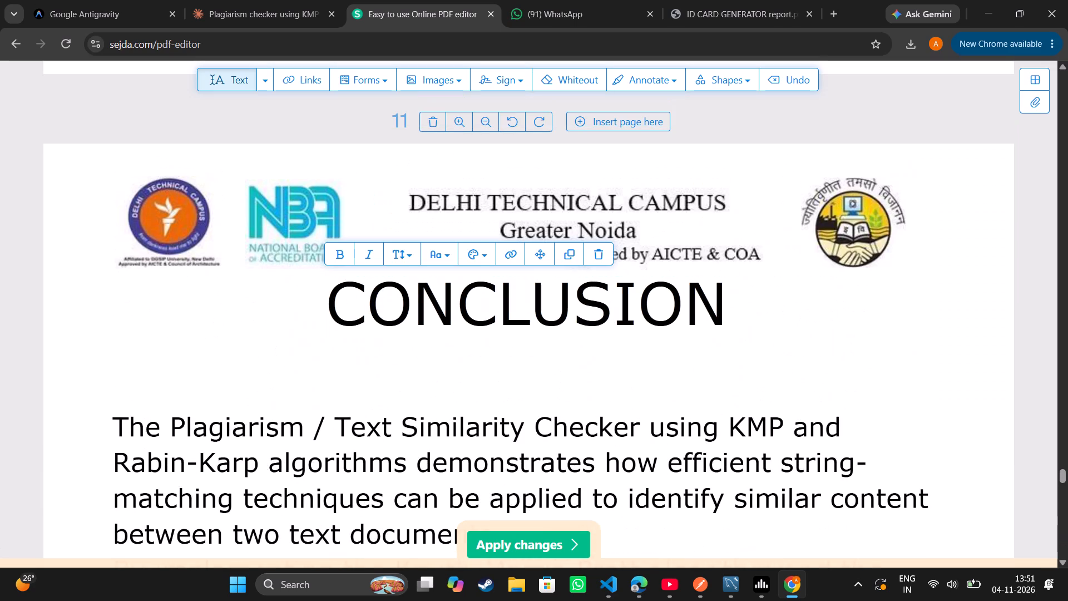
left_click(407, 257)
key("BackSpace")
key("BackSpace")
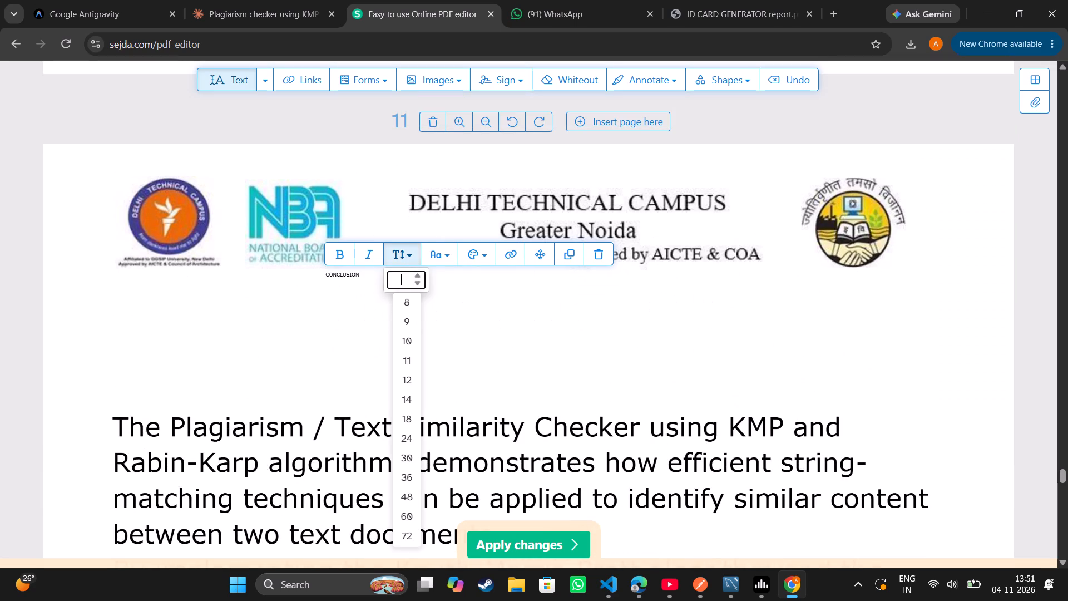
type("28")
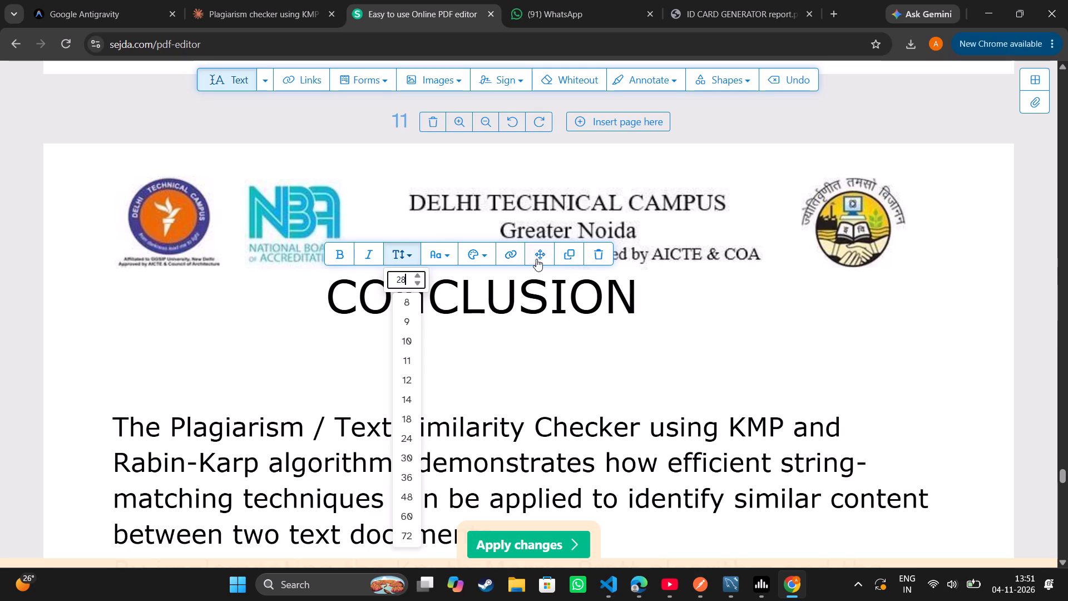
left_click(516, 298)
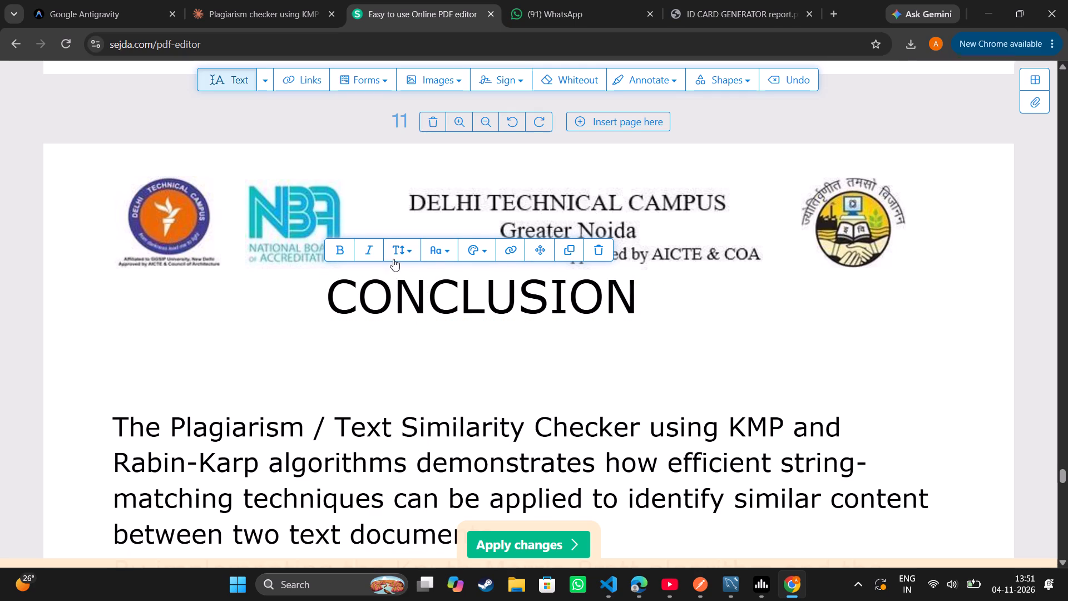
left_click(409, 255)
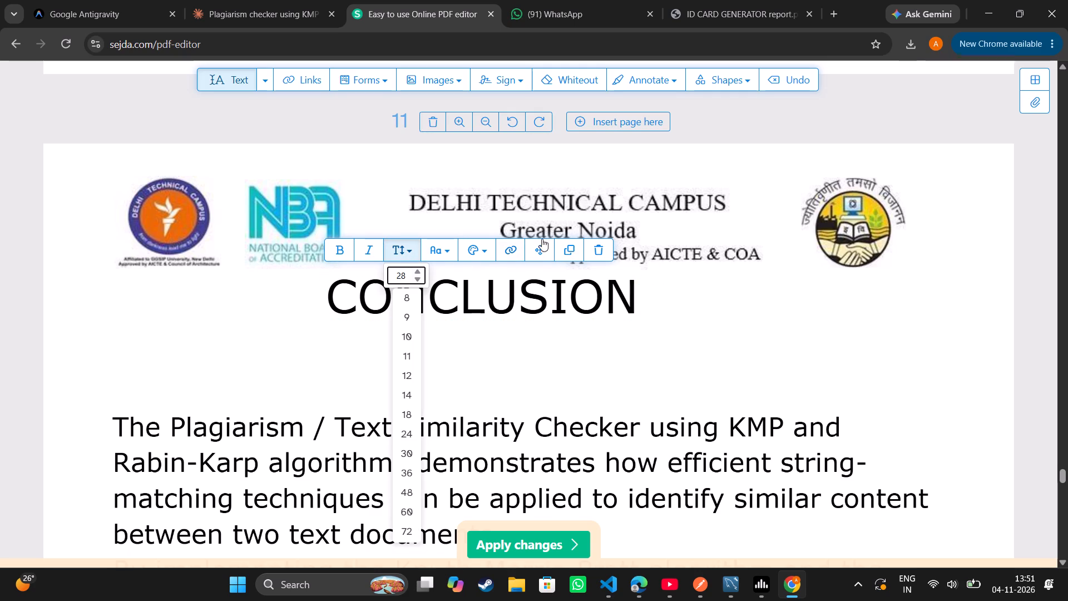
Move the "CONCLUSION" heading down to just above its first paragraph and align it with the paragraph's left edge.
left_click(537, 248)
left_click_drag(528, 285, 398, 323)
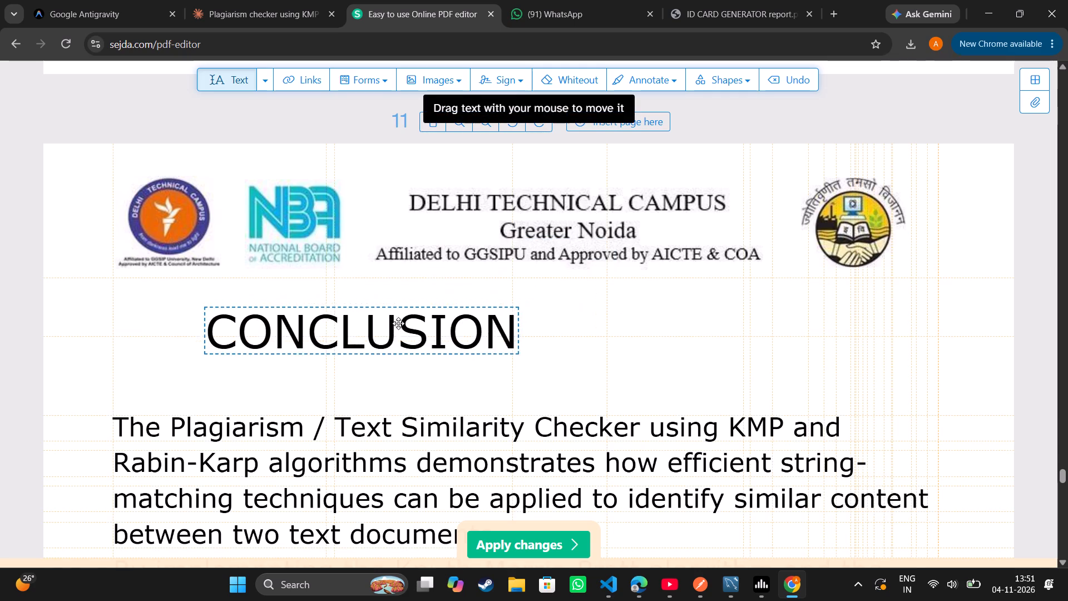
left_click_drag(398, 323, 317, 351)
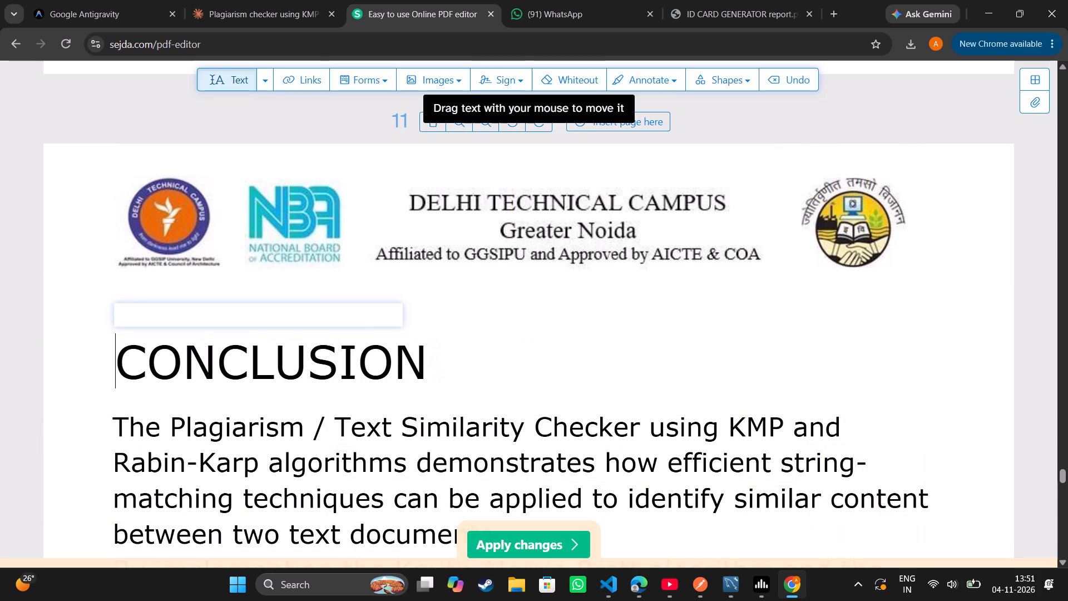
Set the font size of the "REFERENCES" heading on the last page to 28.
scroll(523, 328, "down", 10)
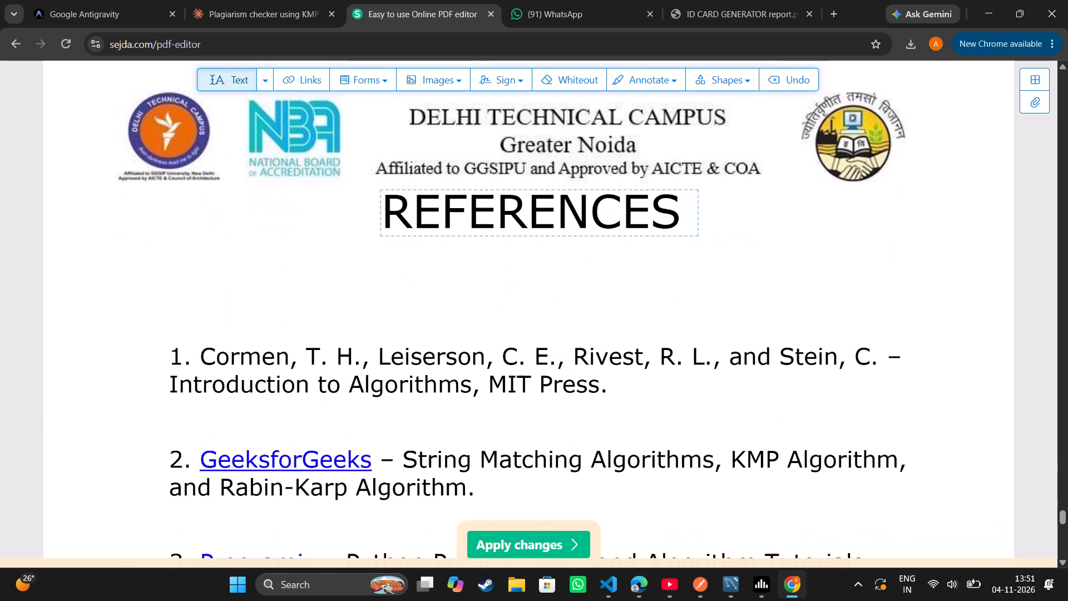
scroll(523, 328, "down", 1)
left_click(614, 215)
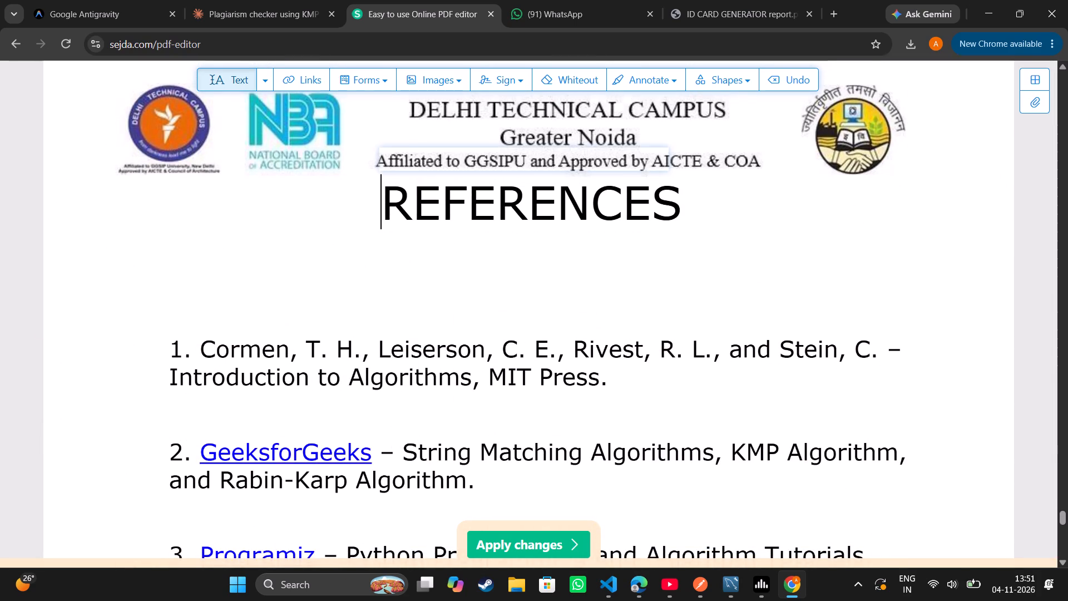
left_click(462, 160)
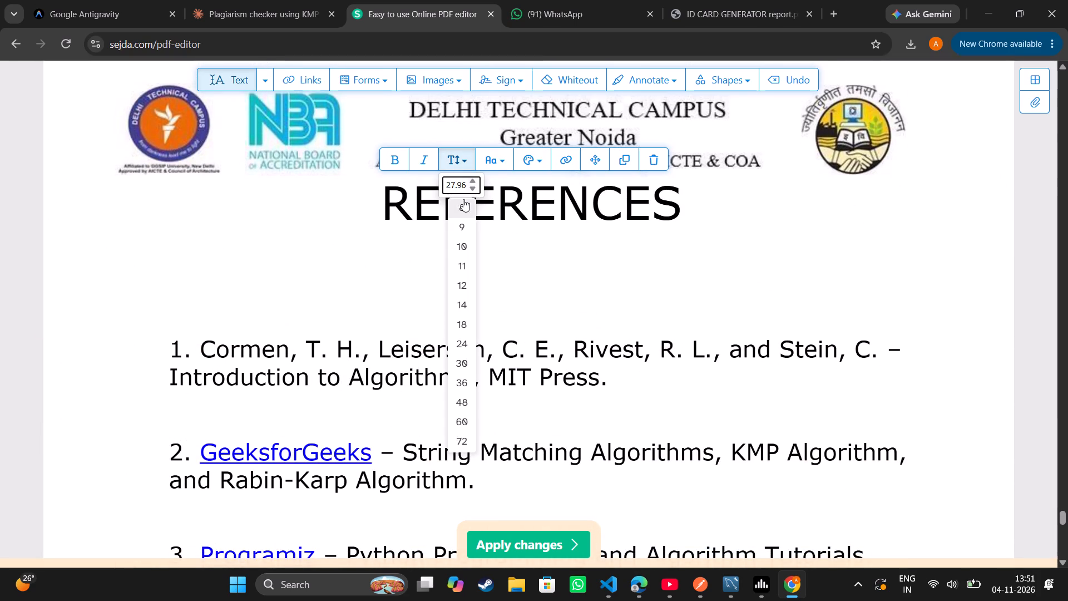
key("BackSpace")
key("BackSpace")
key("BackSpace")
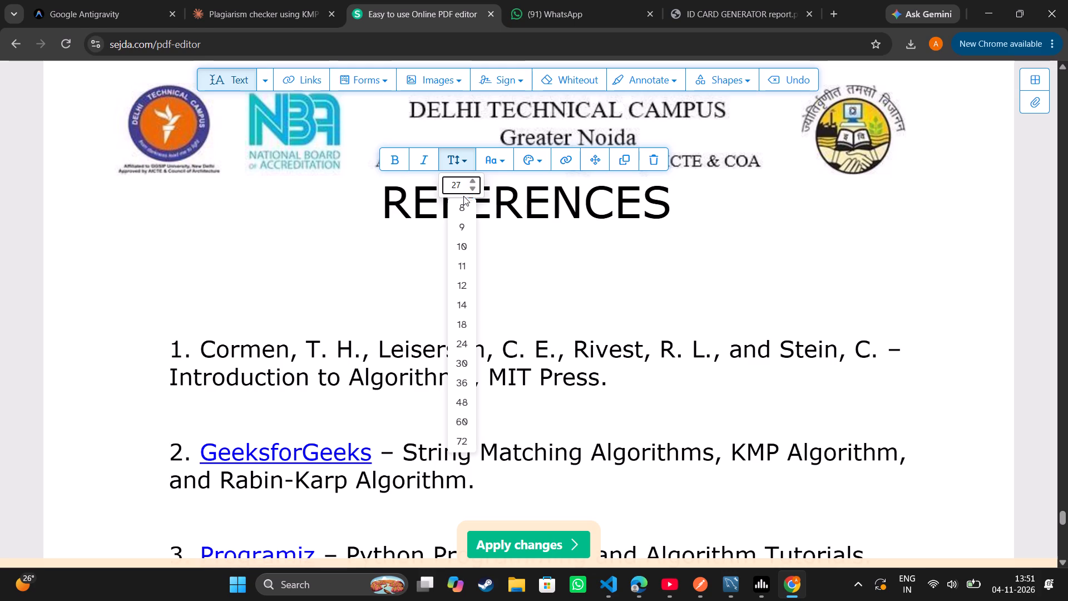
key("BackSpace")
key("8")
key("Return")
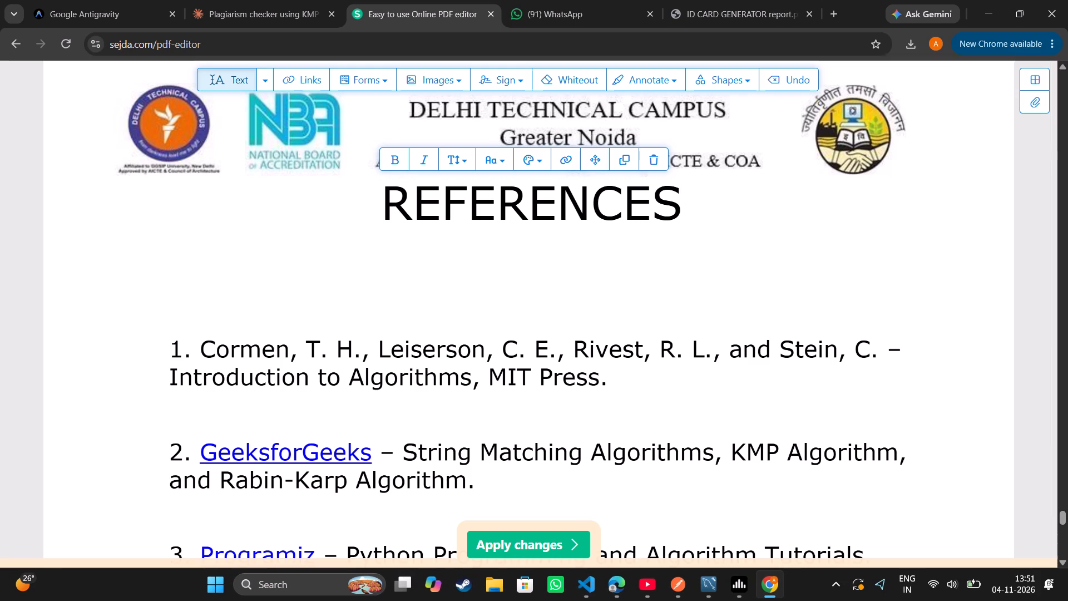
left_click(551, 260)
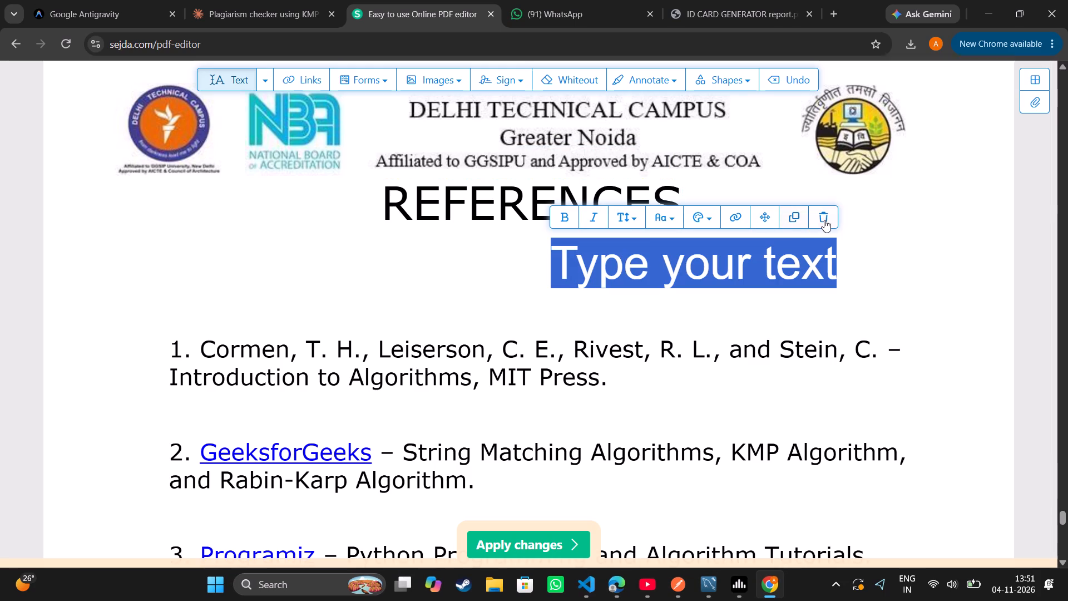
left_click(824, 220)
Move the "REFERENCES" heading down from the page header and align it with the left edge of the numbered reference list.
left_click(630, 211)
left_click(630, 211)
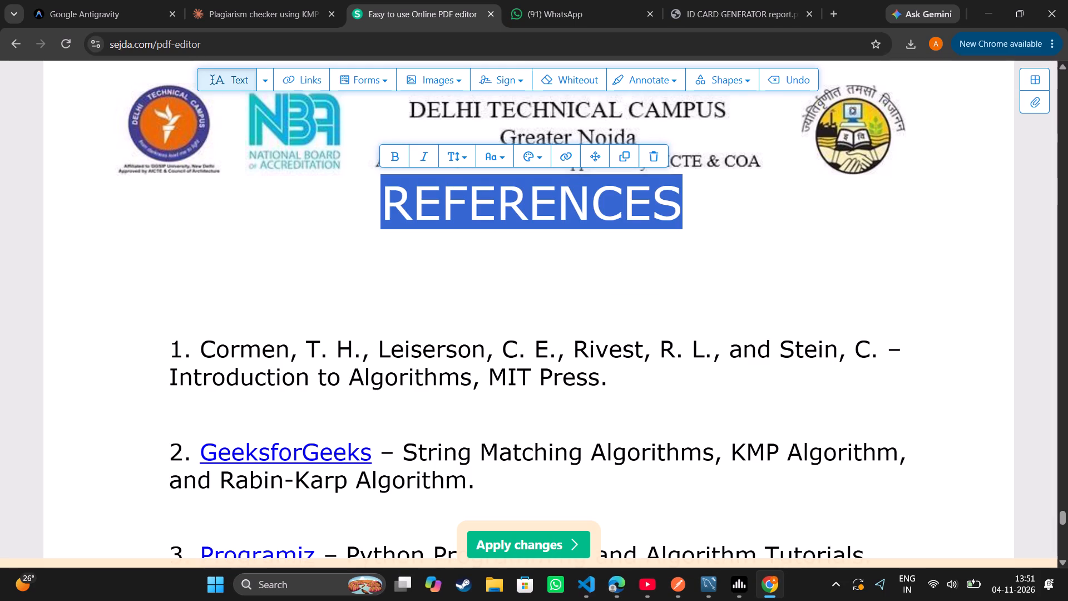
left_click(593, 155)
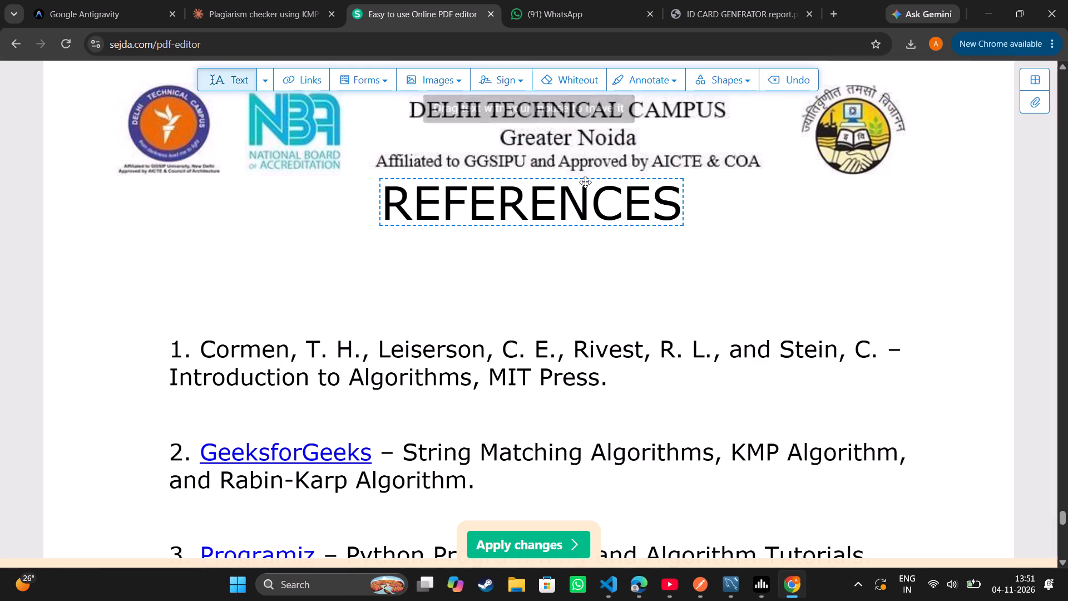
left_click_drag(584, 184, 376, 231)
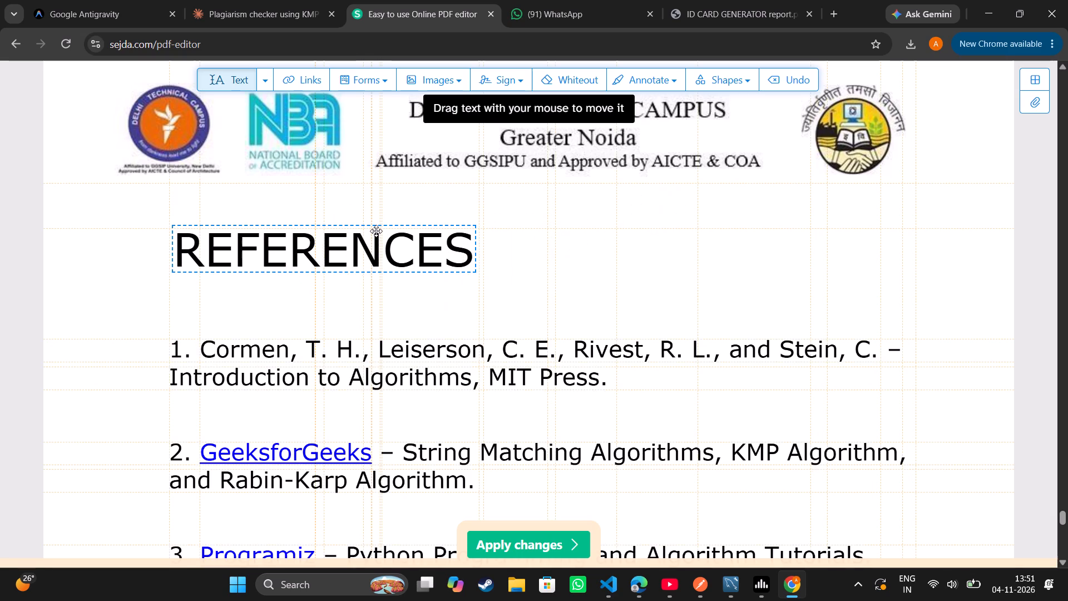
left_click_drag(376, 231, 377, 235)
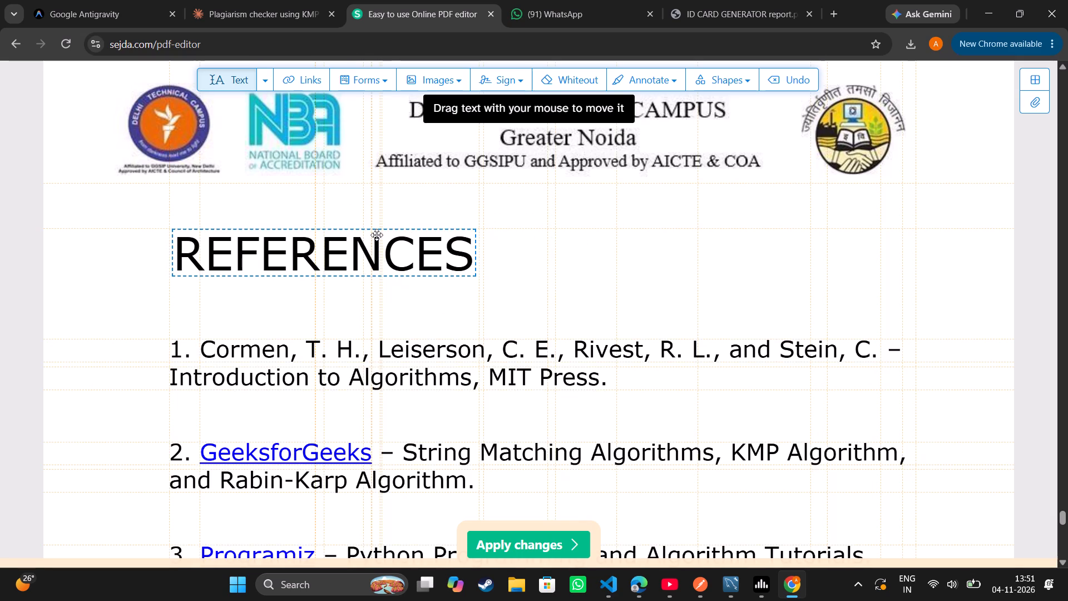
left_click_drag(377, 235, 377, 233)
Apply all the edits to generate the finished PDF.
scroll(669, 224, "down", 4)
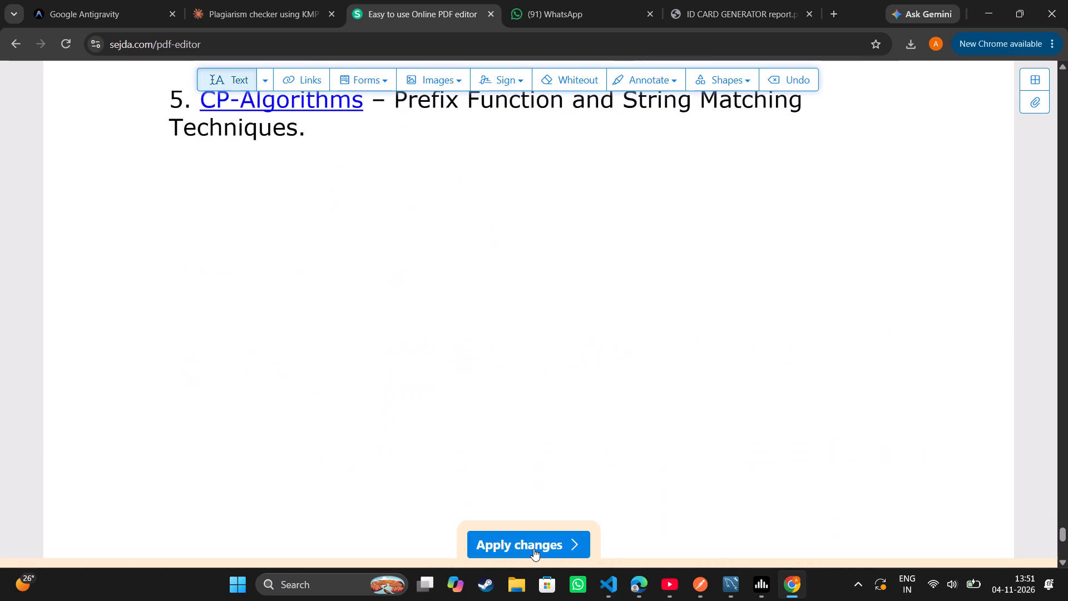
left_click(533, 549)
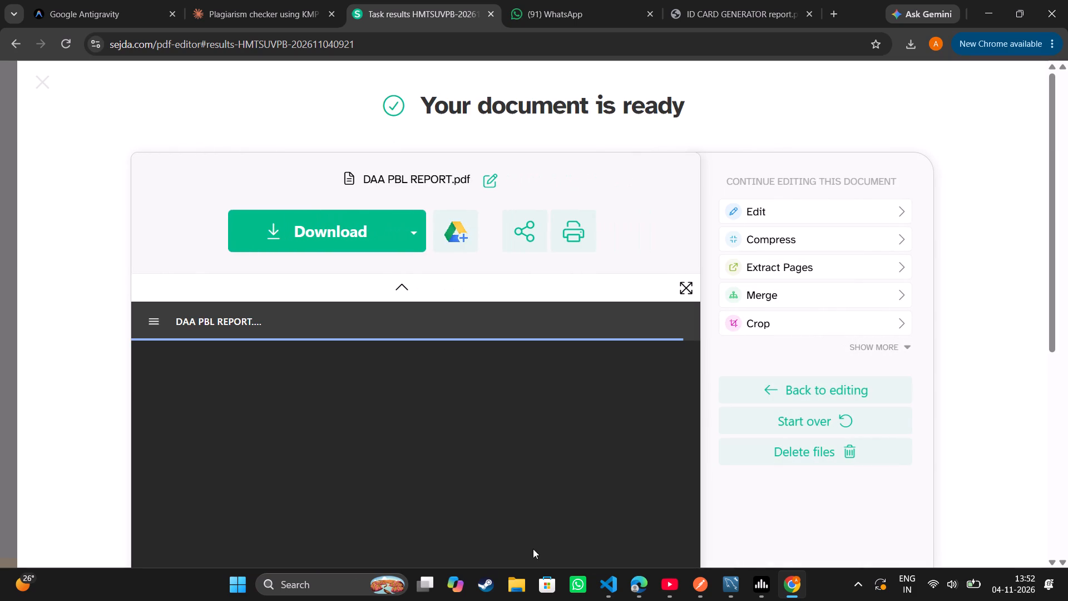
Review the cover page and the start of page 2 in the preview of the processed report.
scroll(526, 476, "down", 7)
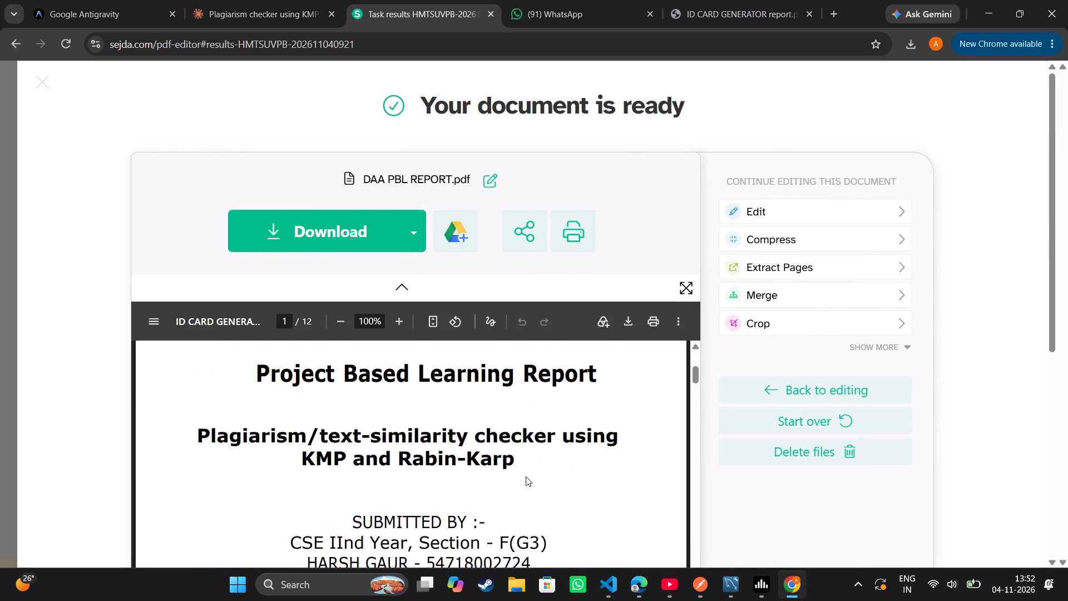
scroll(526, 476, "down", 1)
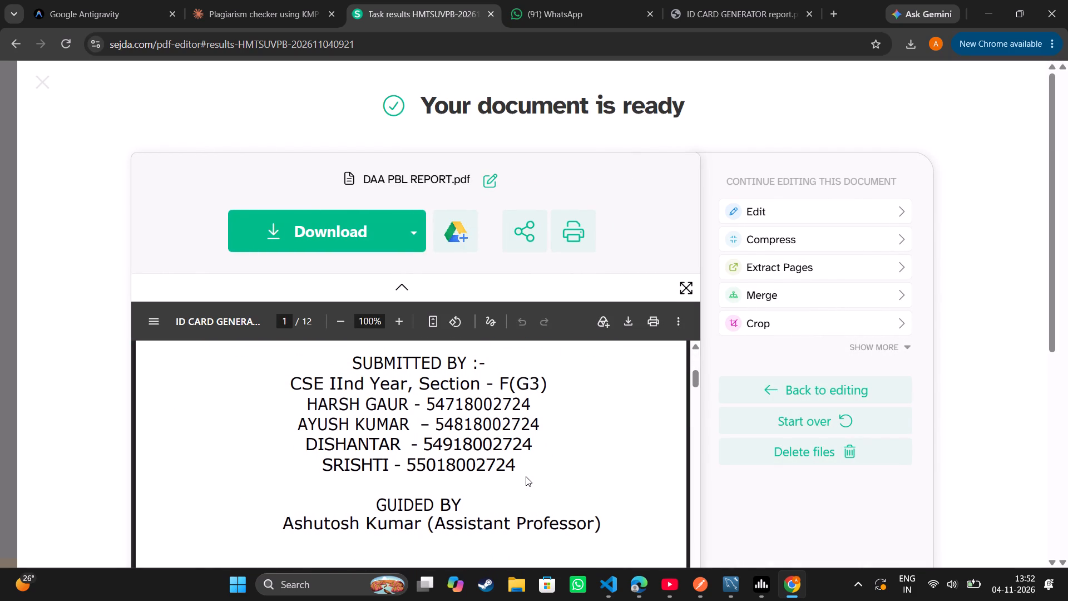
scroll(526, 476, "down", 2)
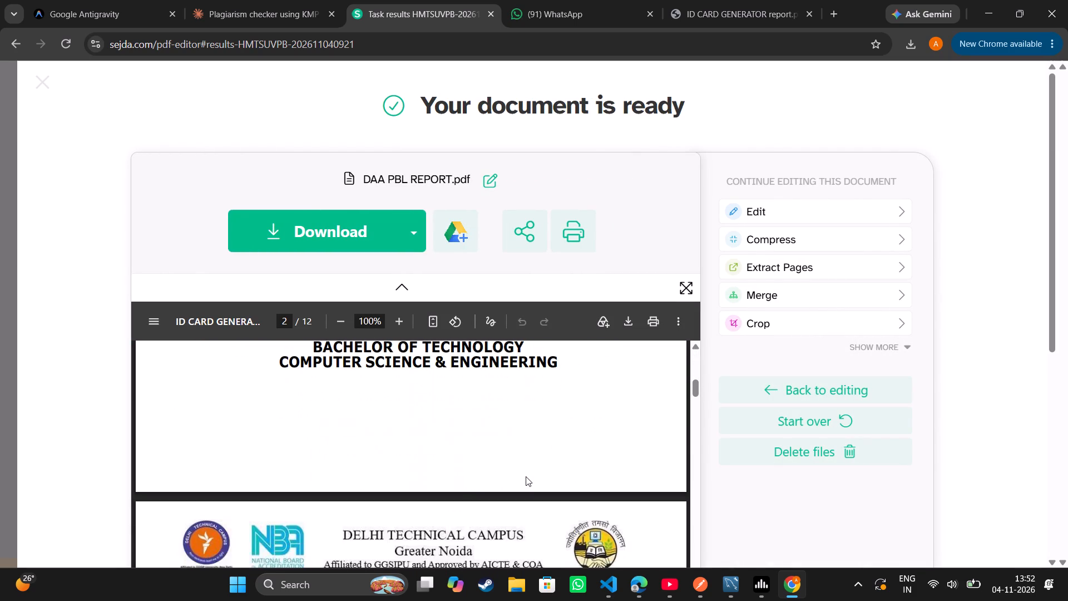
scroll(526, 476, "up", 5)
scroll(526, 476, "down", 1)
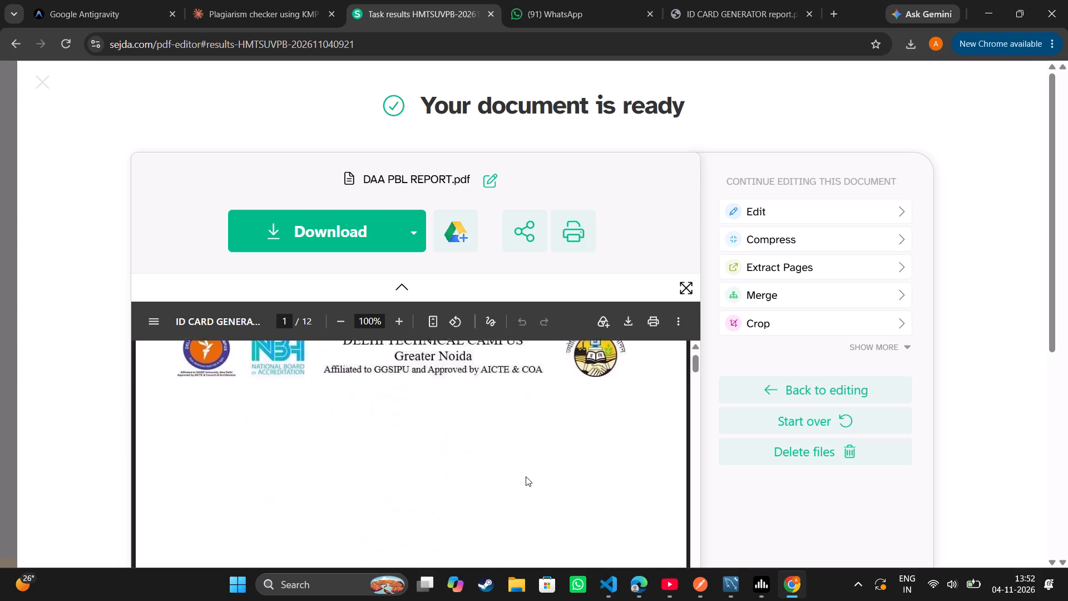
scroll(526, 476, "down", 1)
scroll(526, 476, "right", 1)
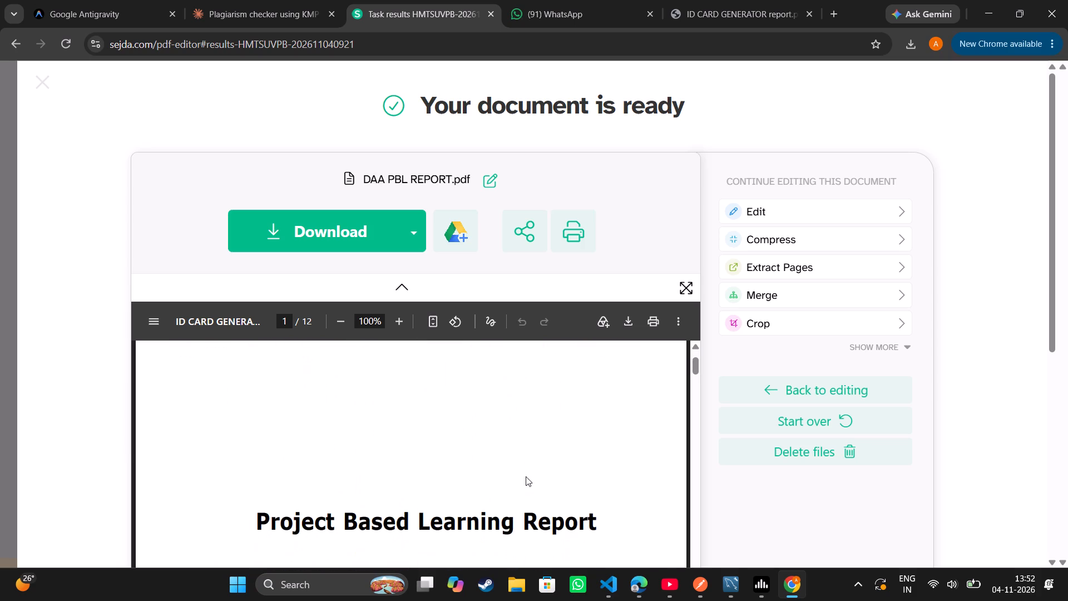
Review the processed report's preview from the cover page through the section pages up to page 9.
scroll(526, 476, "right", 1)
scroll(526, 476, "down", 1)
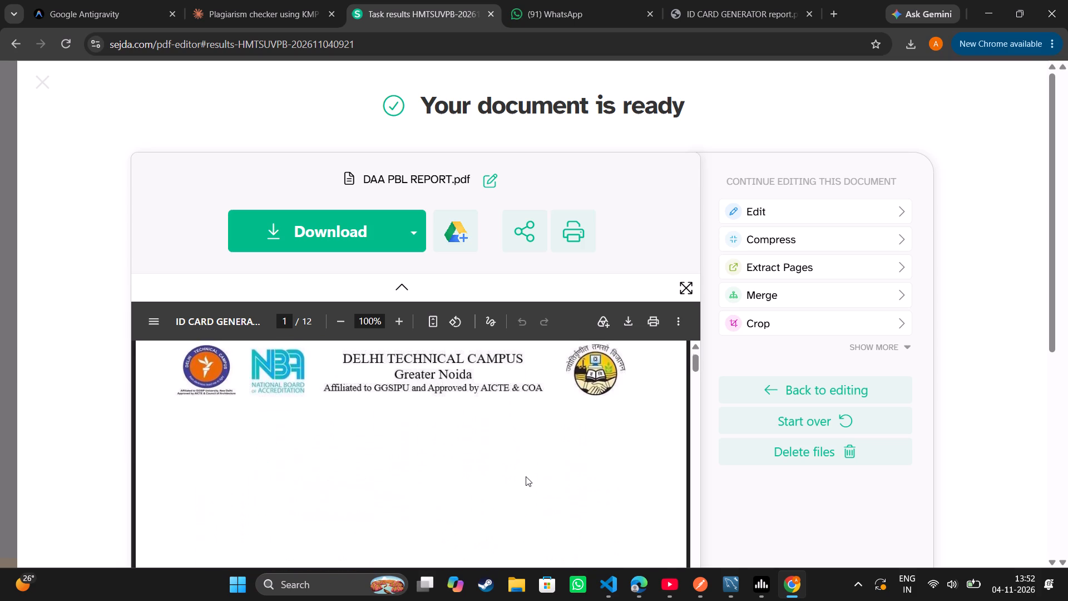
scroll(526, 476, "down", 2)
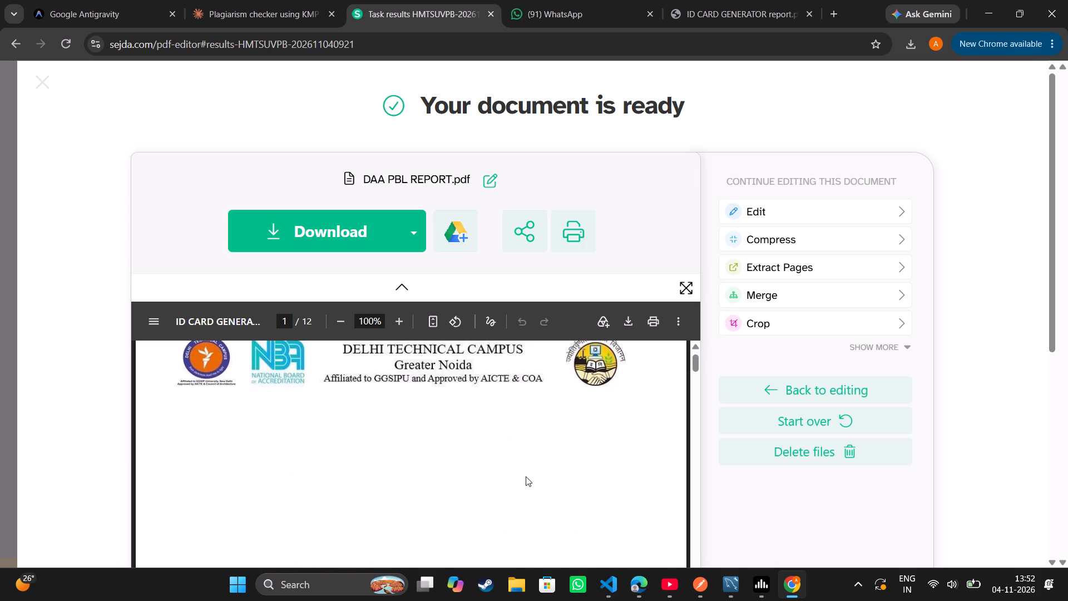
scroll(526, 476, "down", 4)
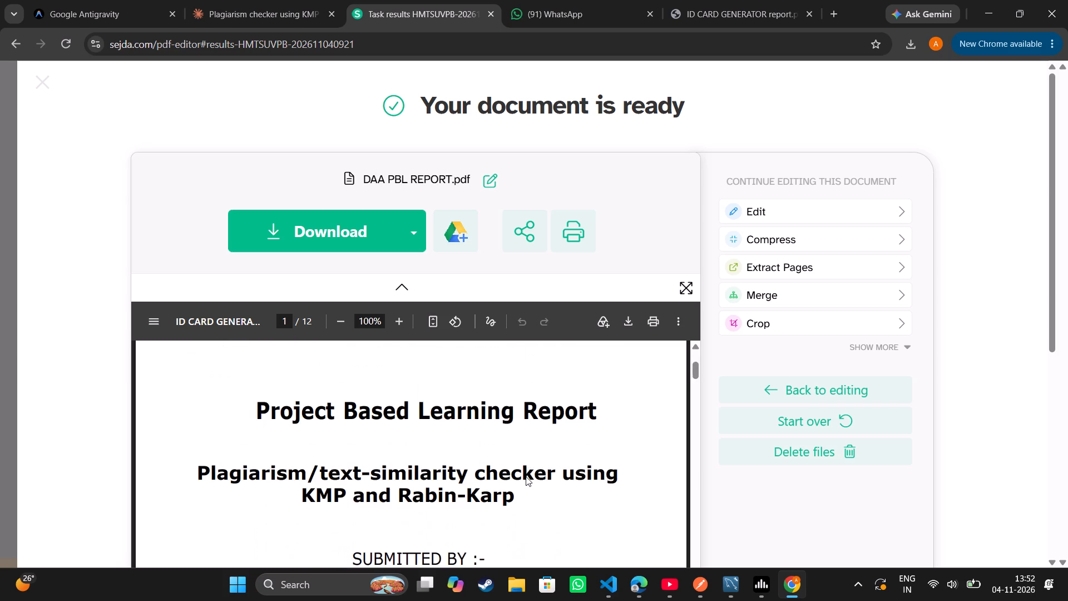
scroll(526, 476, "down", 6)
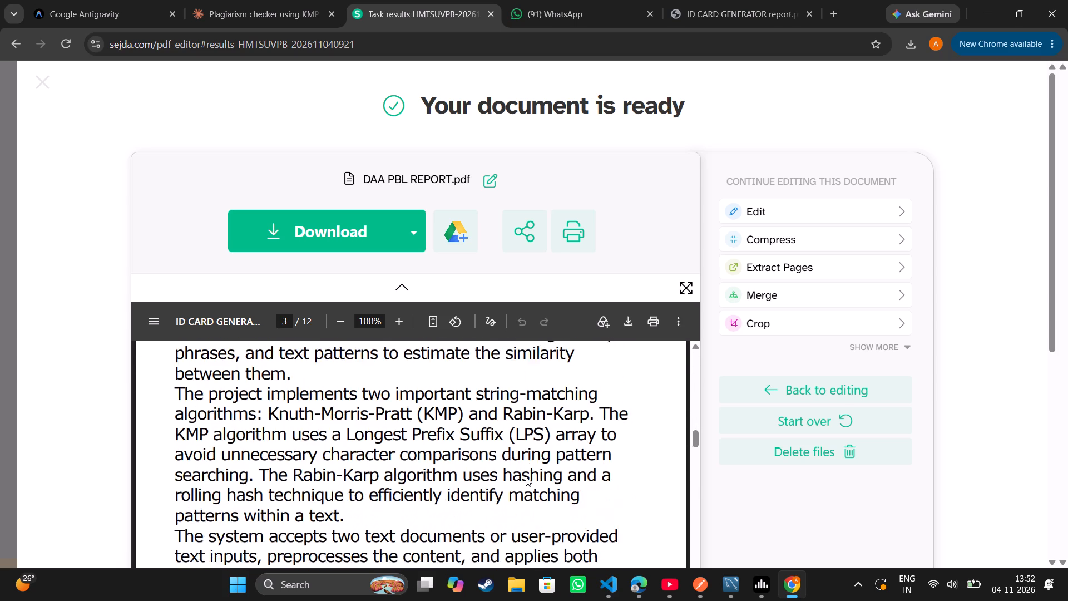
scroll(526, 476, "down", 6)
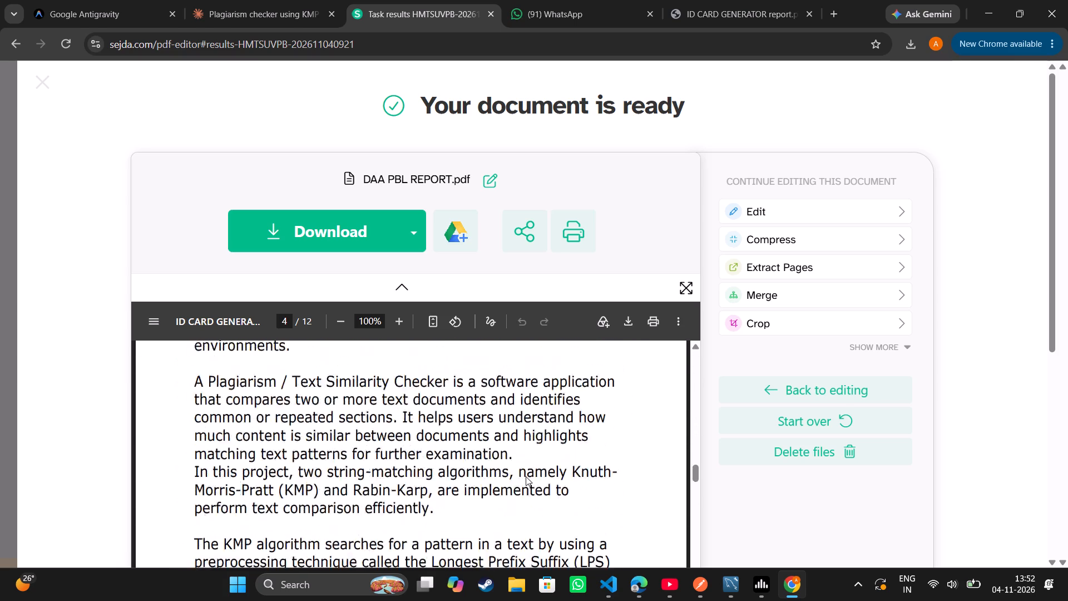
scroll(526, 476, "down", 4)
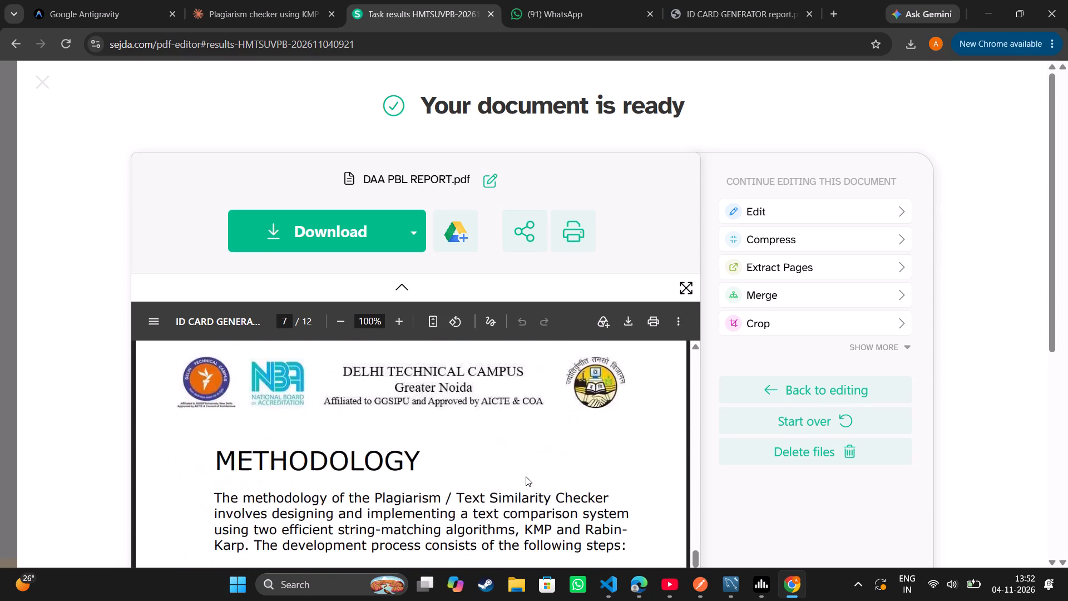
scroll(526, 476, "down", 3)
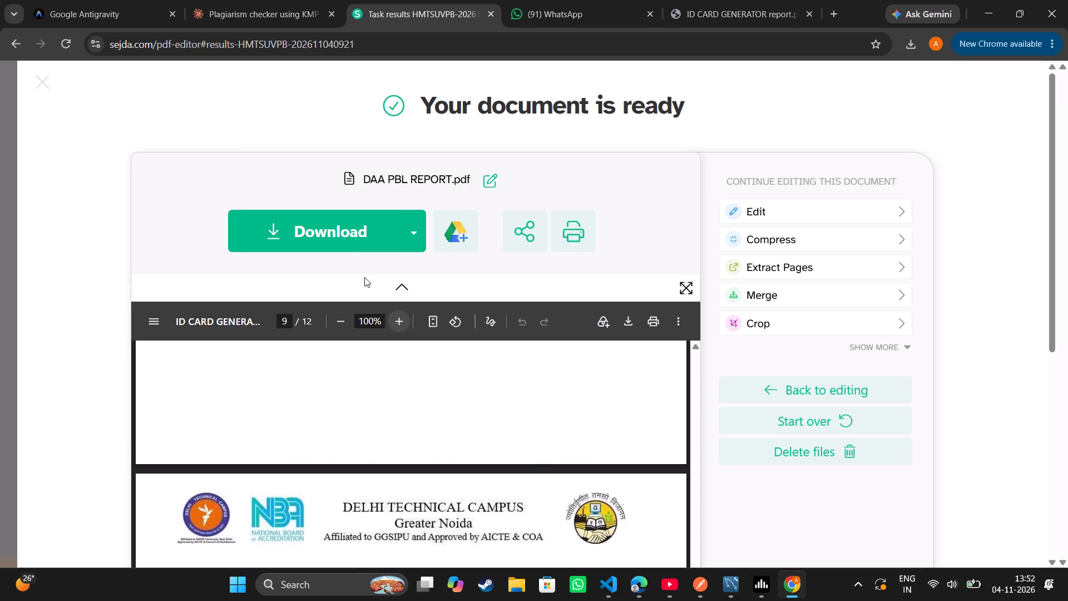
Download the finished DAA PBL REPORT PDF.
left_click(351, 234)
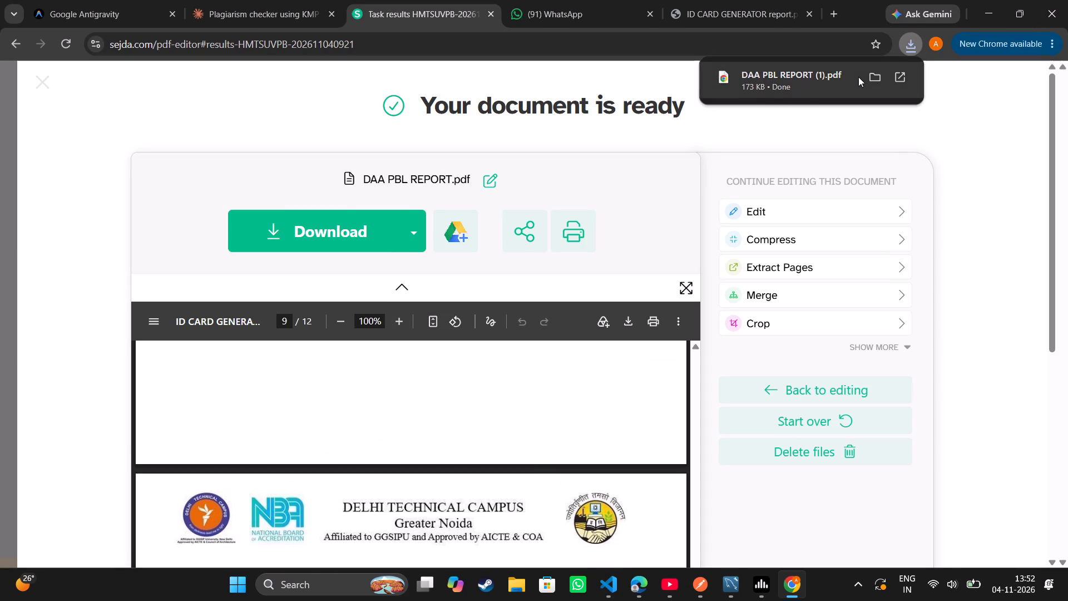
Open the downloaded DAA PBL REPORT (1).pdf and check its headings and layout from the cover to the references page.
left_click(858, 77)
scroll(675, 307, "down", 3)
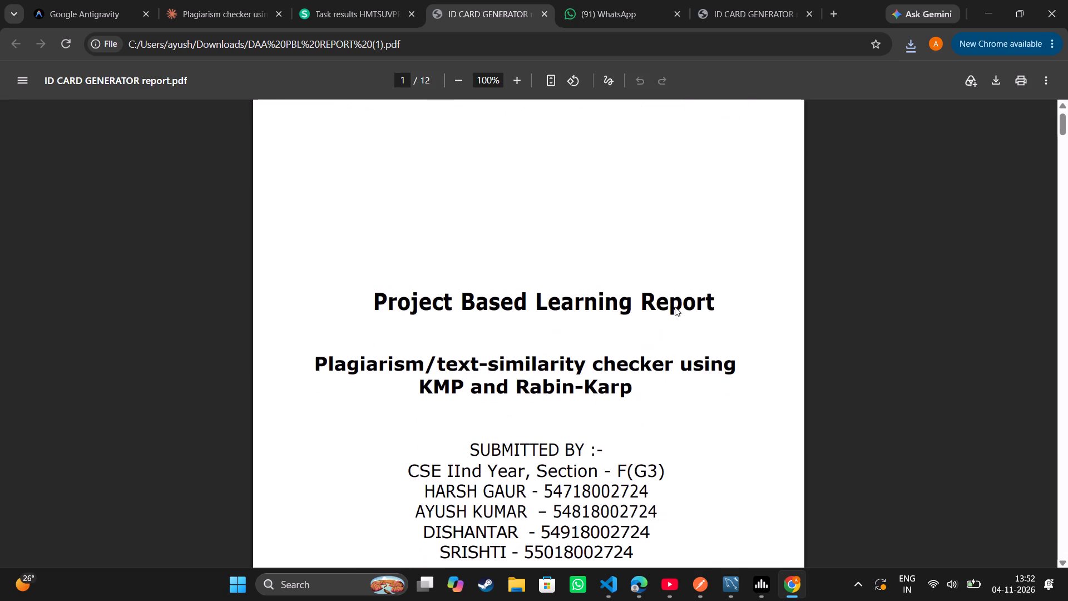
scroll(675, 307, "down", 8)
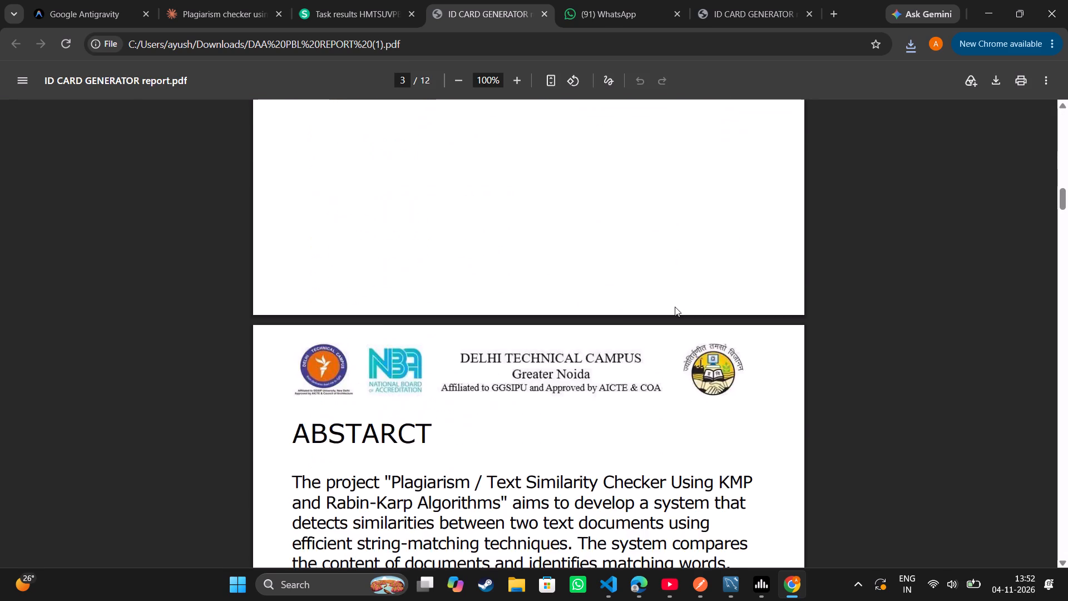
scroll(675, 307, "down", 8)
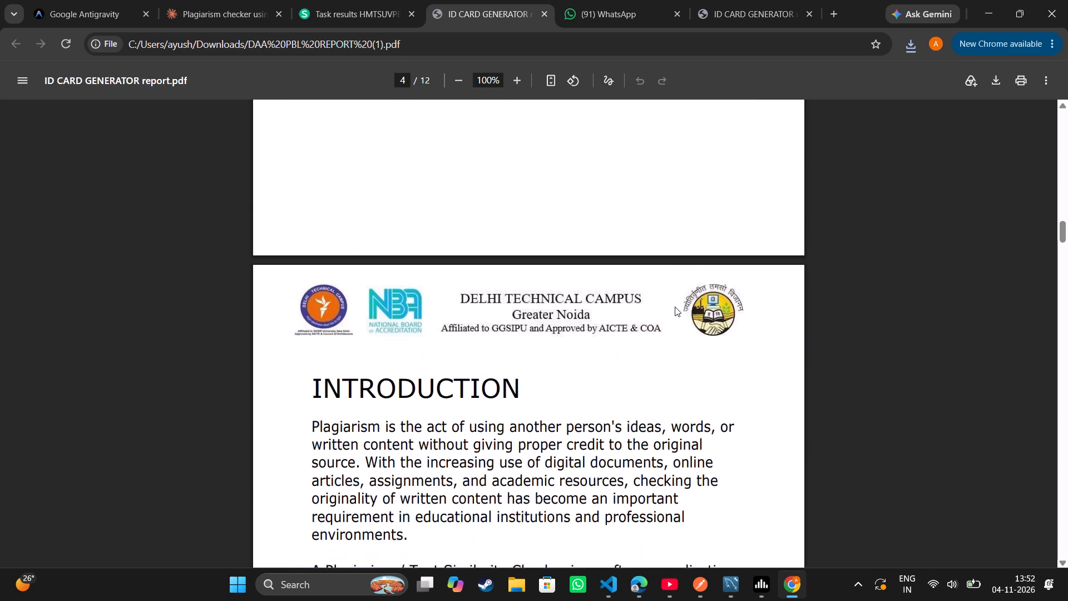
scroll(675, 307, "down", 9)
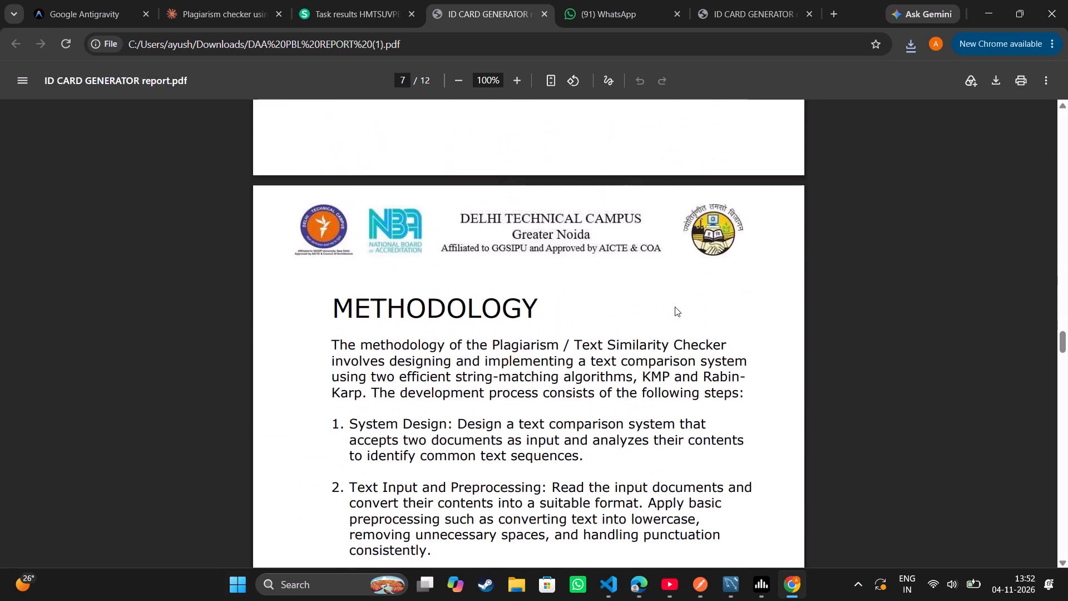
scroll(675, 307, "down", 7)
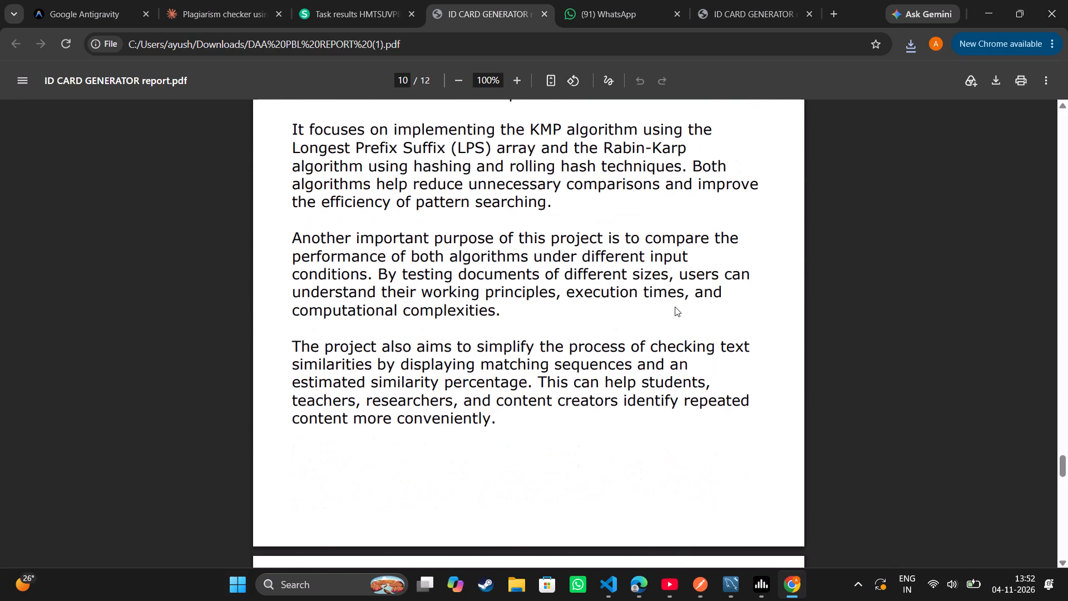
scroll(675, 307, "down", 6)
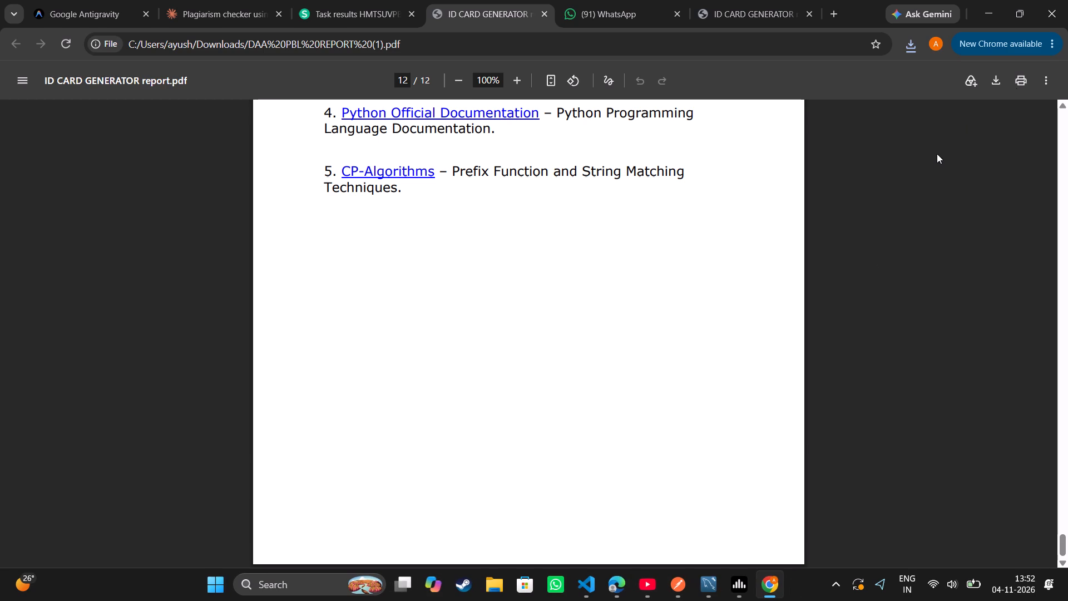
Save a copy of the opened report in the Pictures folder as a PDF named DAA PBL REPORT (1).
left_click(995, 80)
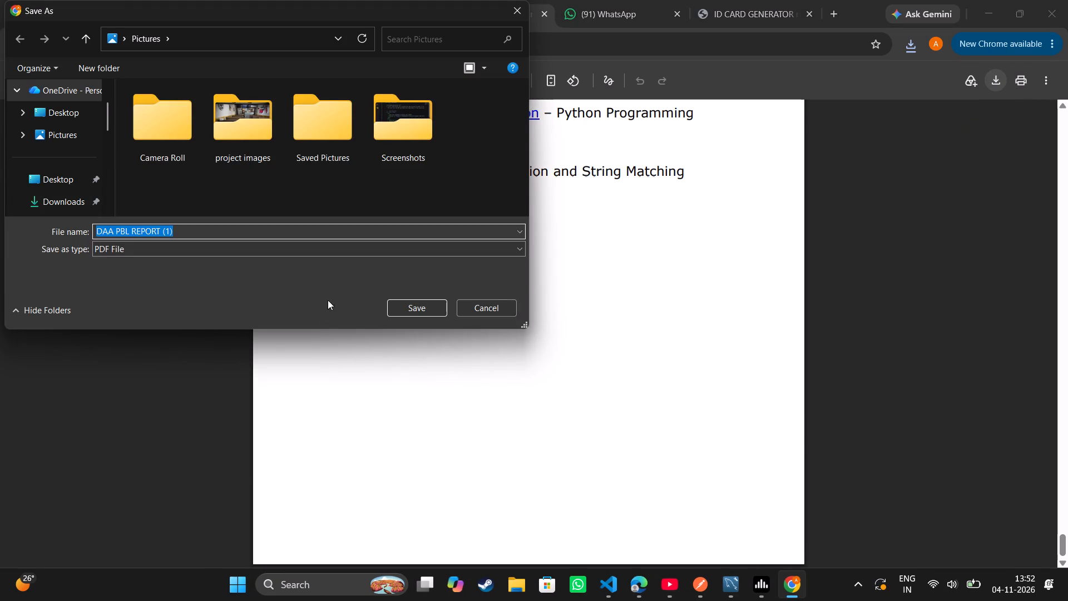
left_click(434, 304)
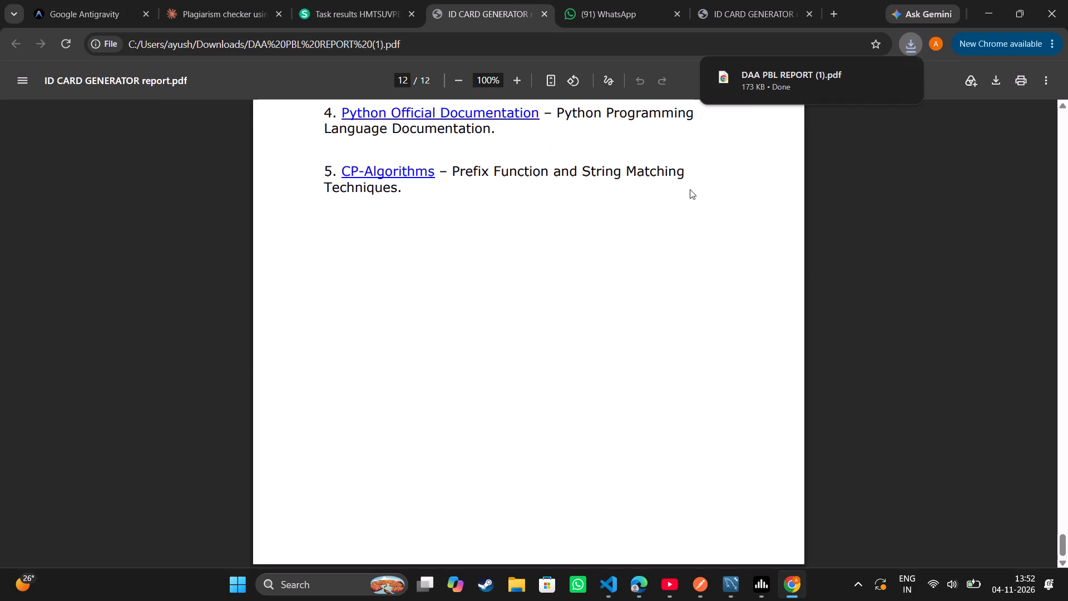
Open the newly saved Pictures copy of DAA PBL REPORT (1).pdf from the recent downloads.
left_click(913, 37)
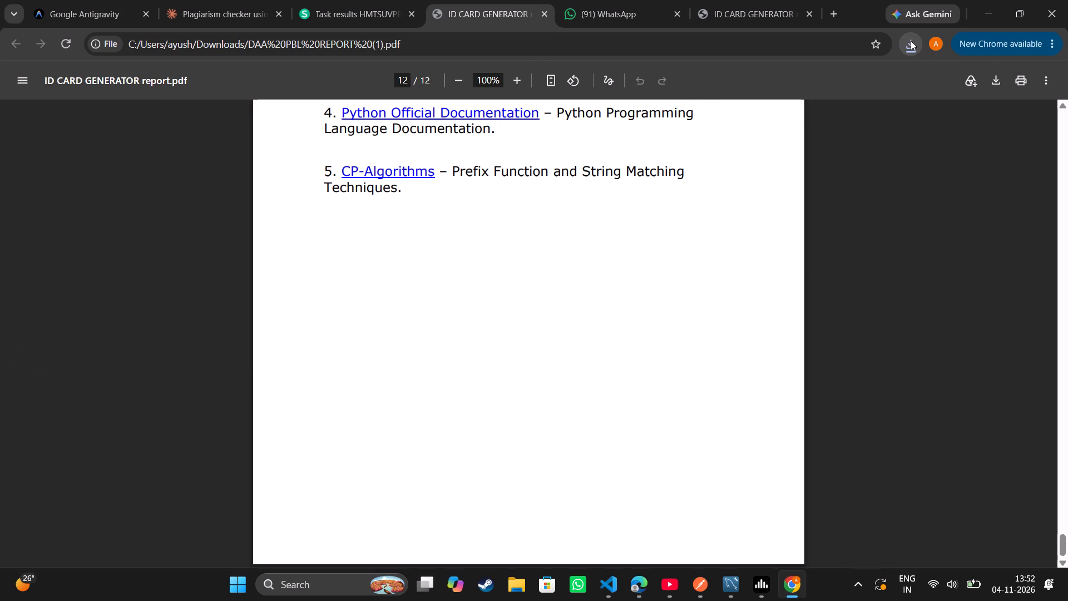
left_click(911, 41)
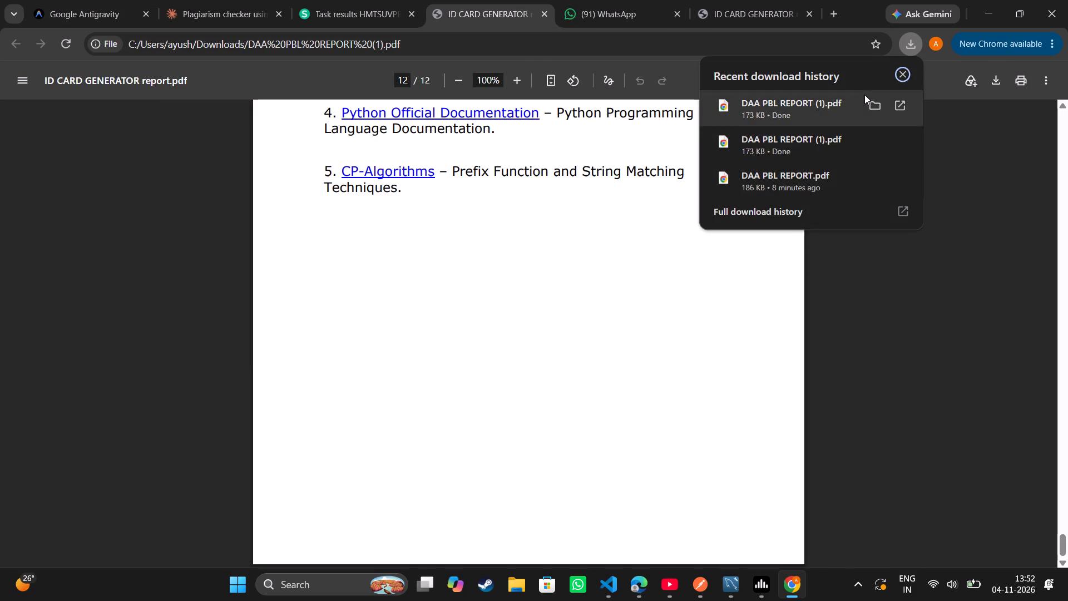
left_click(864, 95)
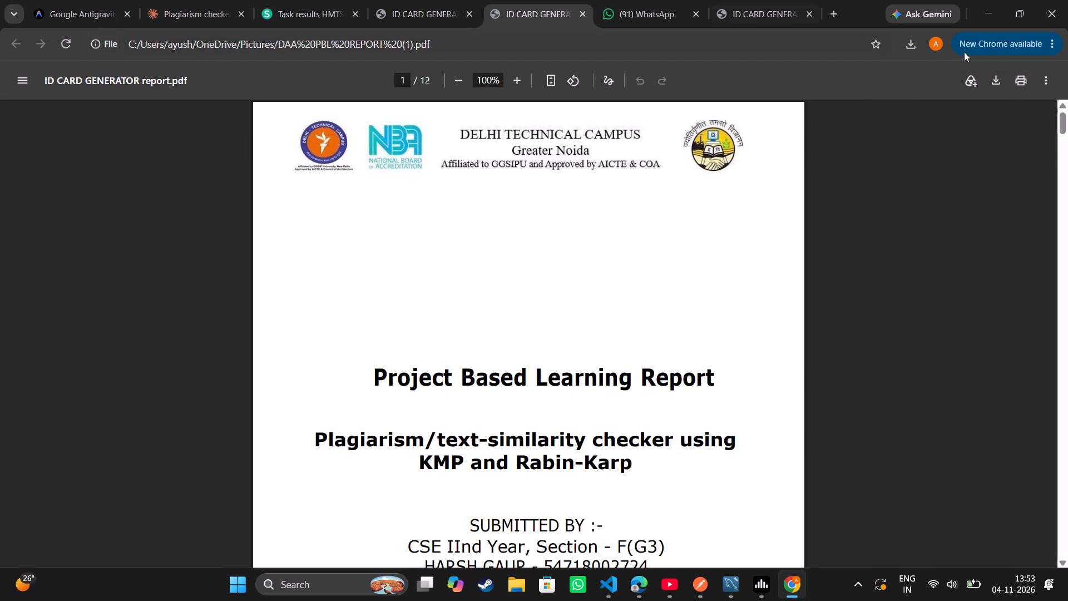
Switch to File Explorer and open the Downloads folder containing the DAA PBL REPORT PDFs.
left_click(527, 580)
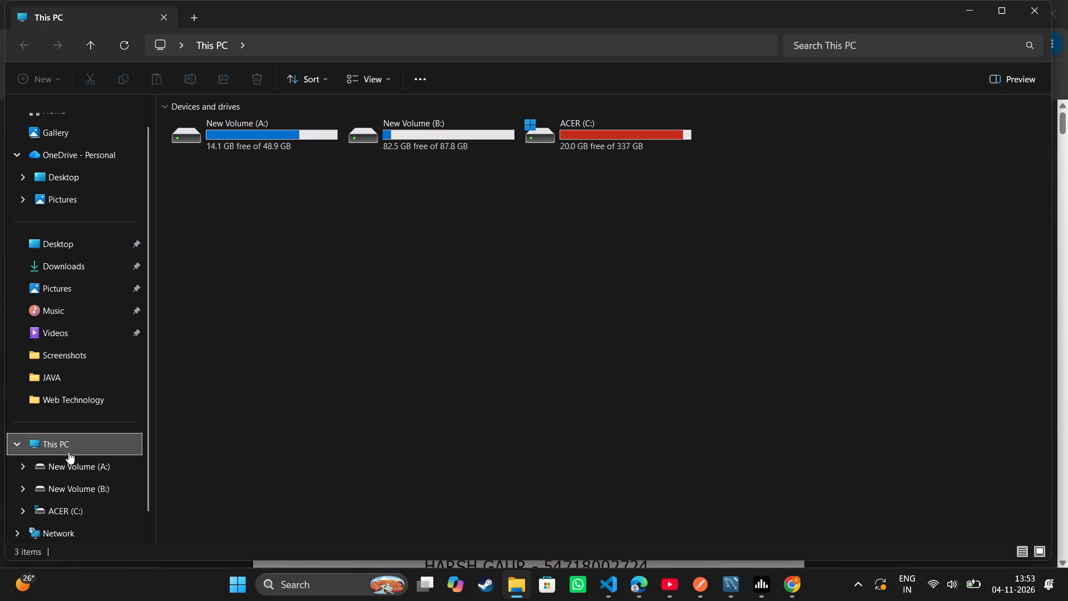
left_click(88, 268)
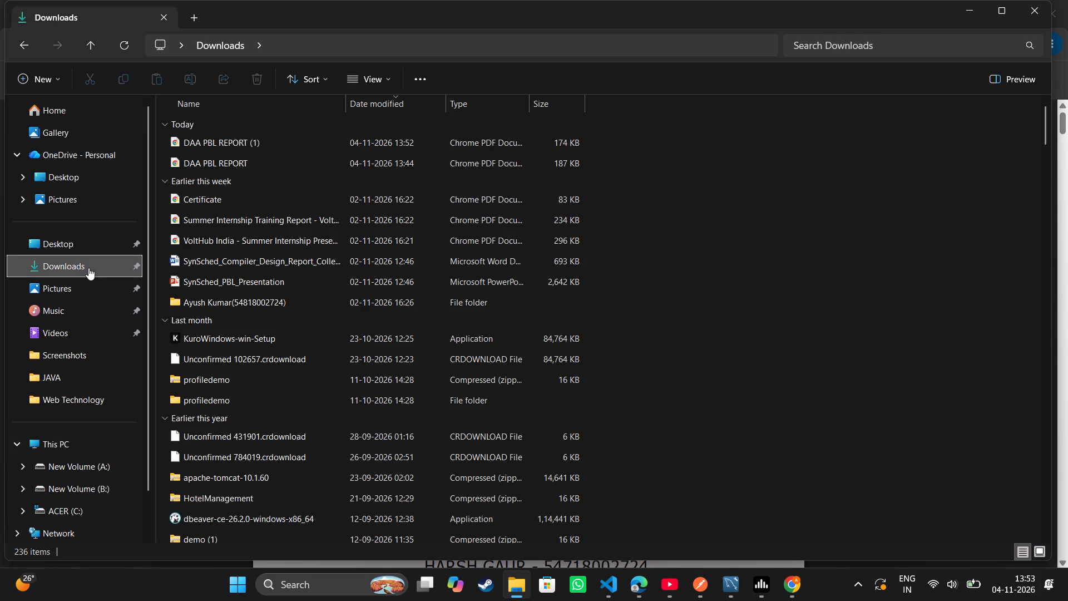